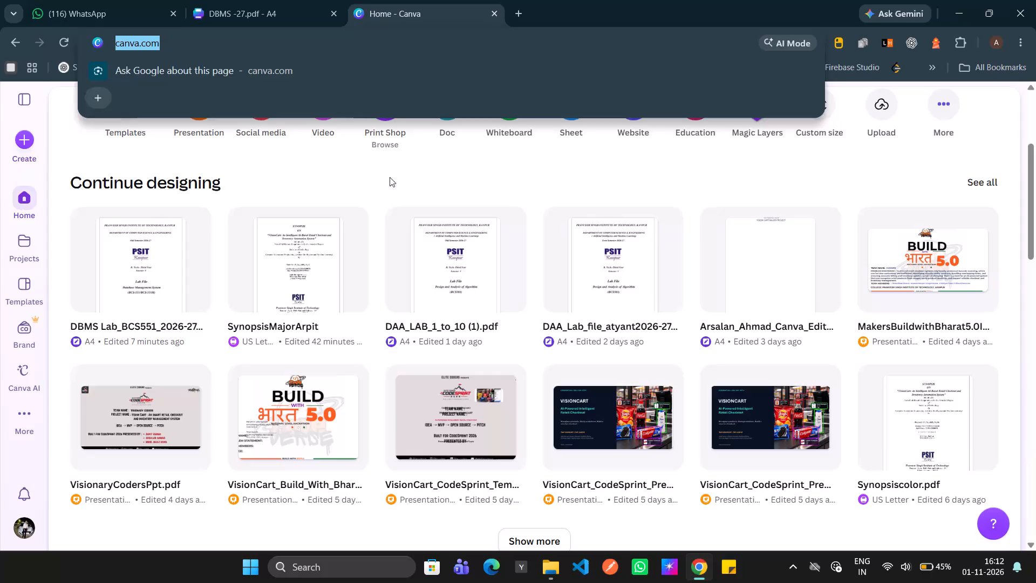
Switch to the open DBMS -27.pdf design in its browser tab.
click(386, 185)
click(272, 0)
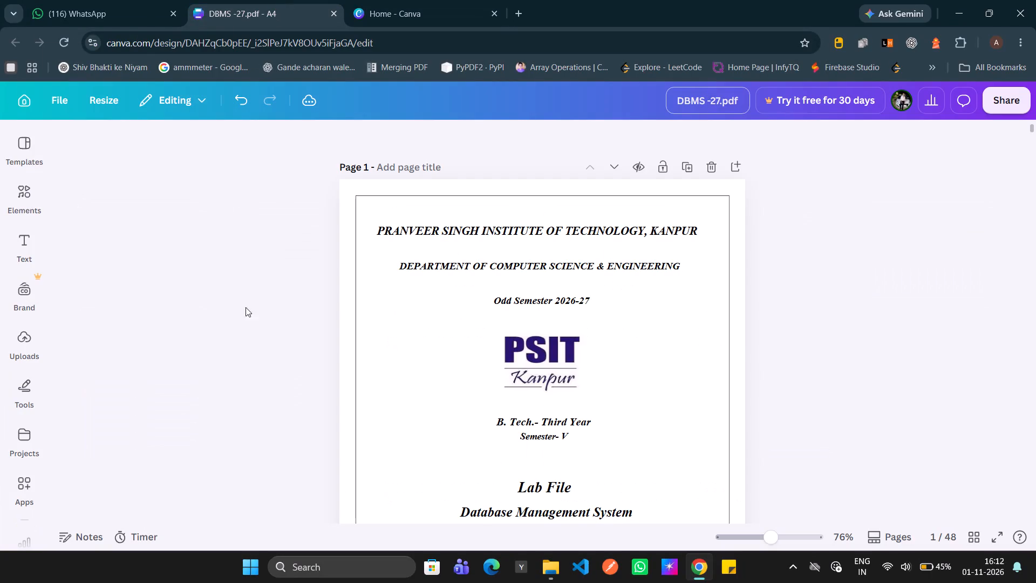
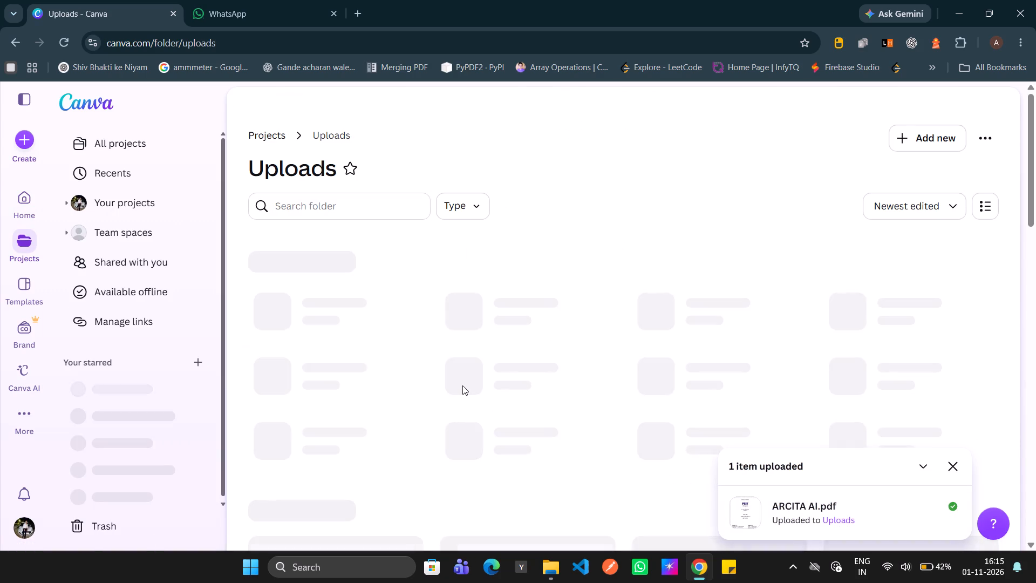
Open the uploaded ARCITA AI.pdf as an editable design.
click(301, 306)
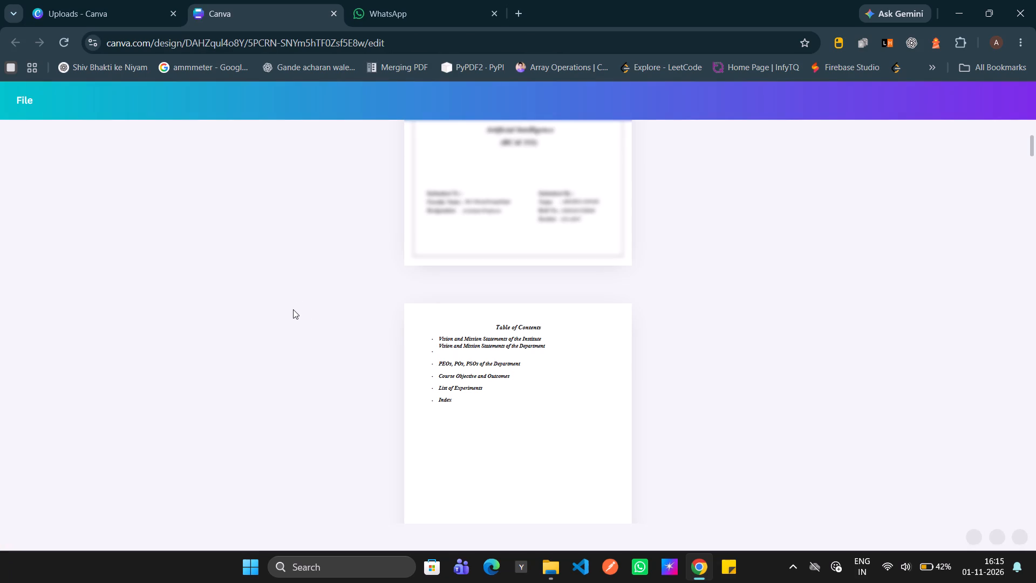
Replace the student name under Submitted By on the cover page with the new student's name.
scroll(441, 295, up, 2)
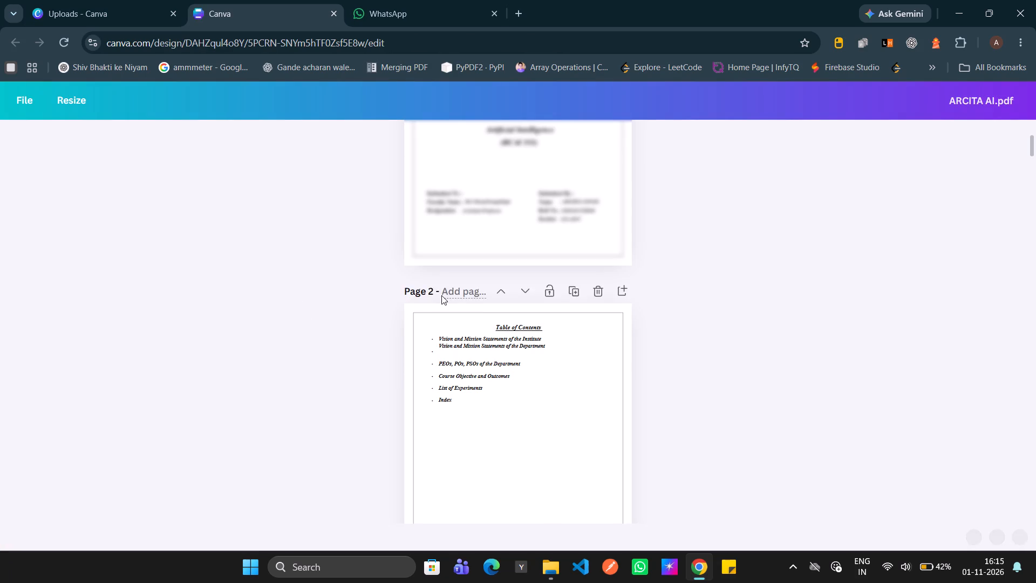
scroll(441, 295, up, 4)
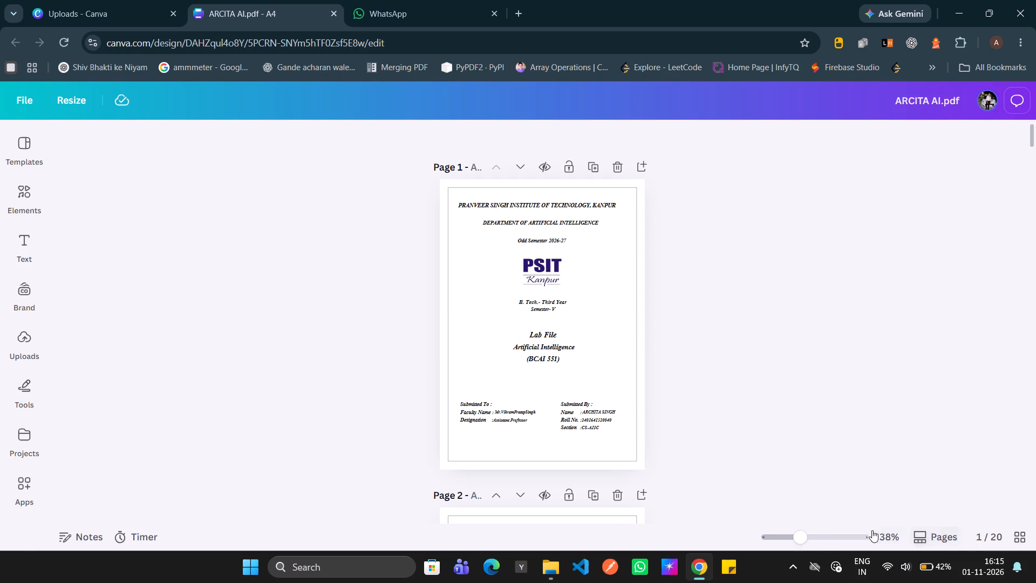
click(813, 538)
drag(806, 538, 799, 538)
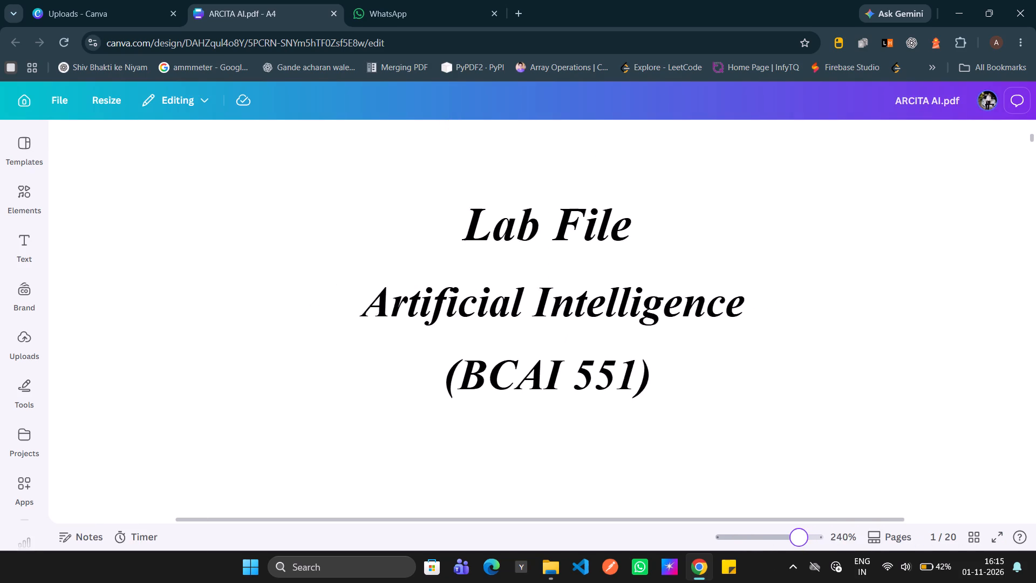
drag(799, 538, 771, 534)
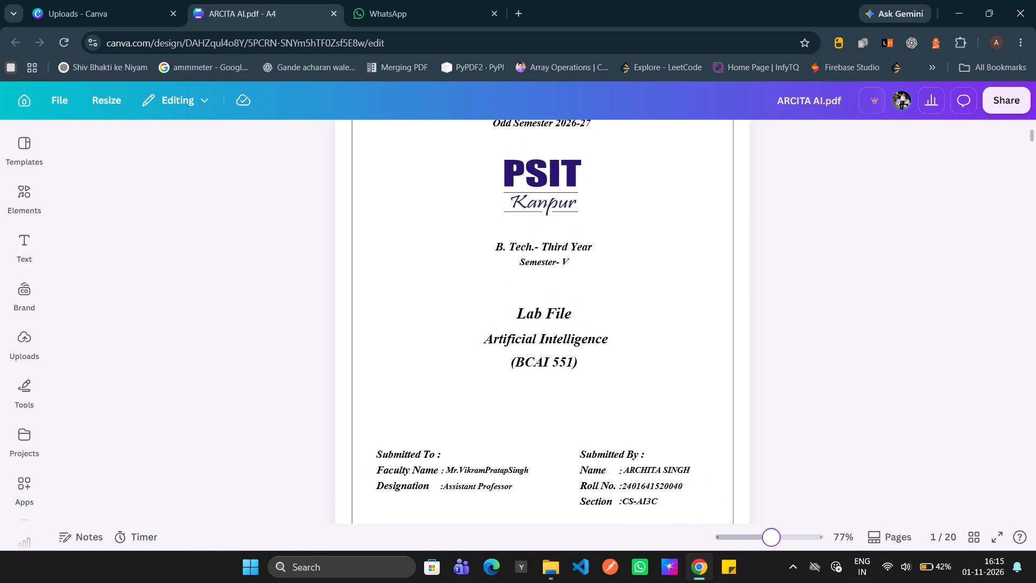
drag(771, 534, 767, 533)
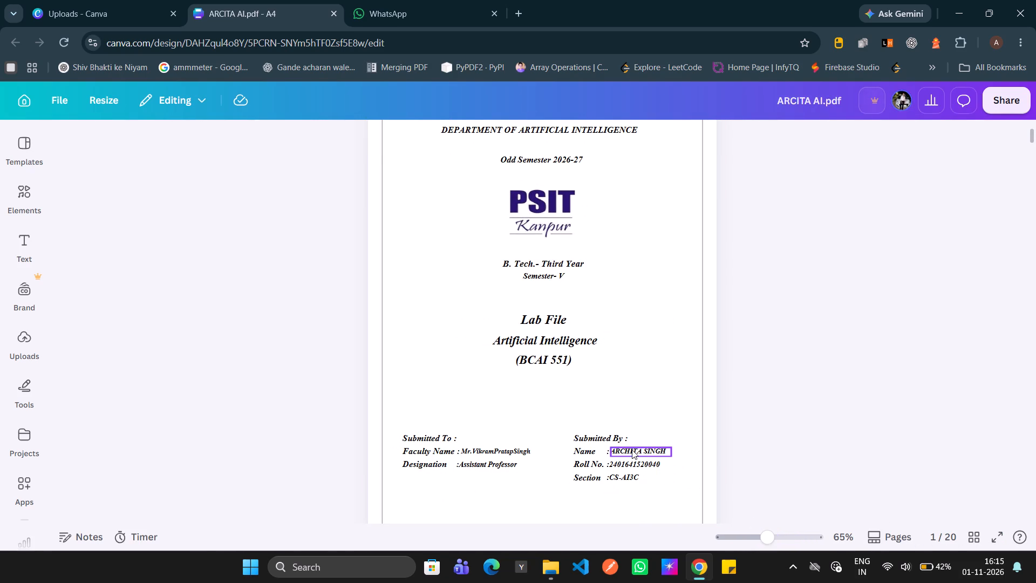
click(631, 450)
click(631, 450)
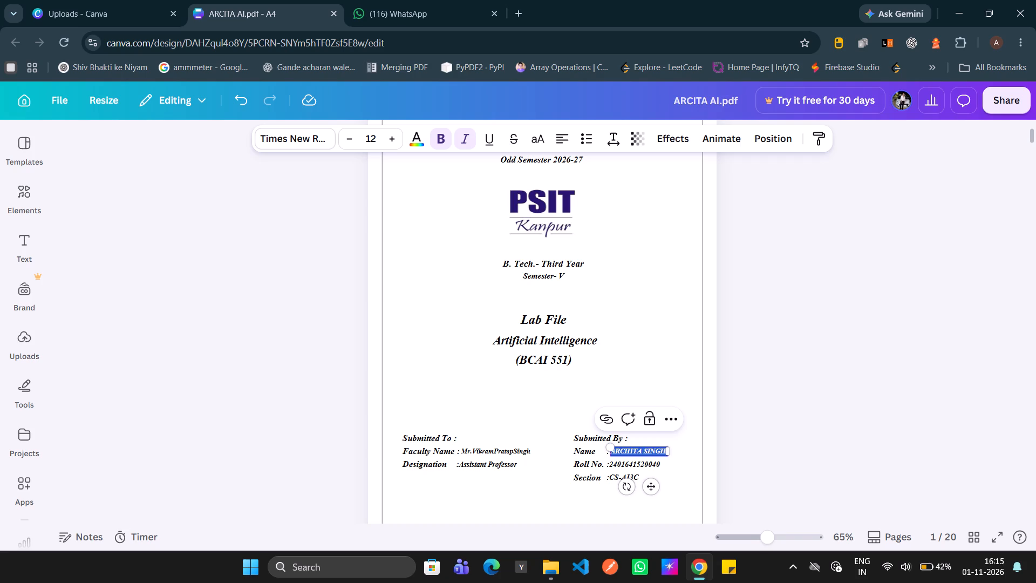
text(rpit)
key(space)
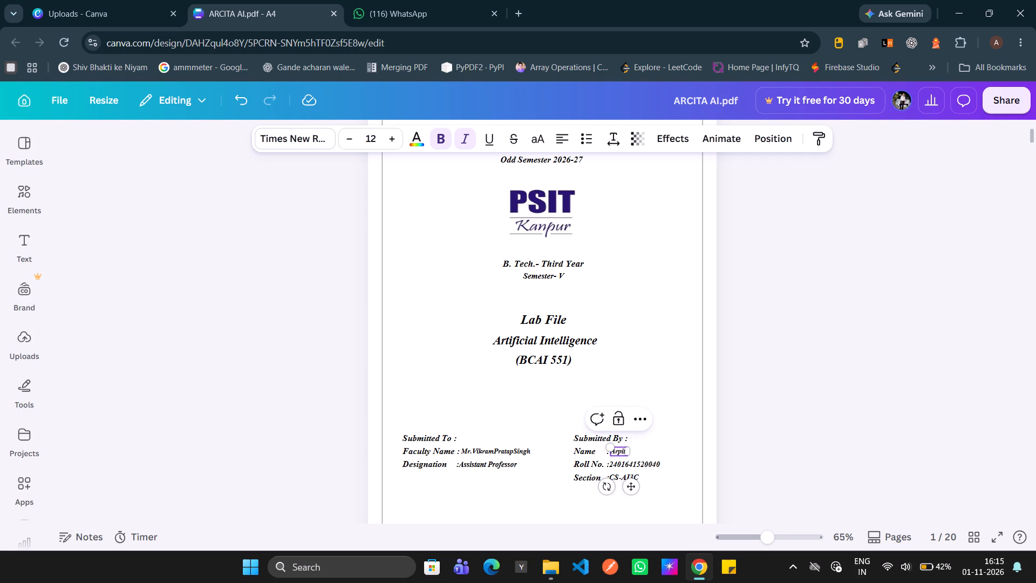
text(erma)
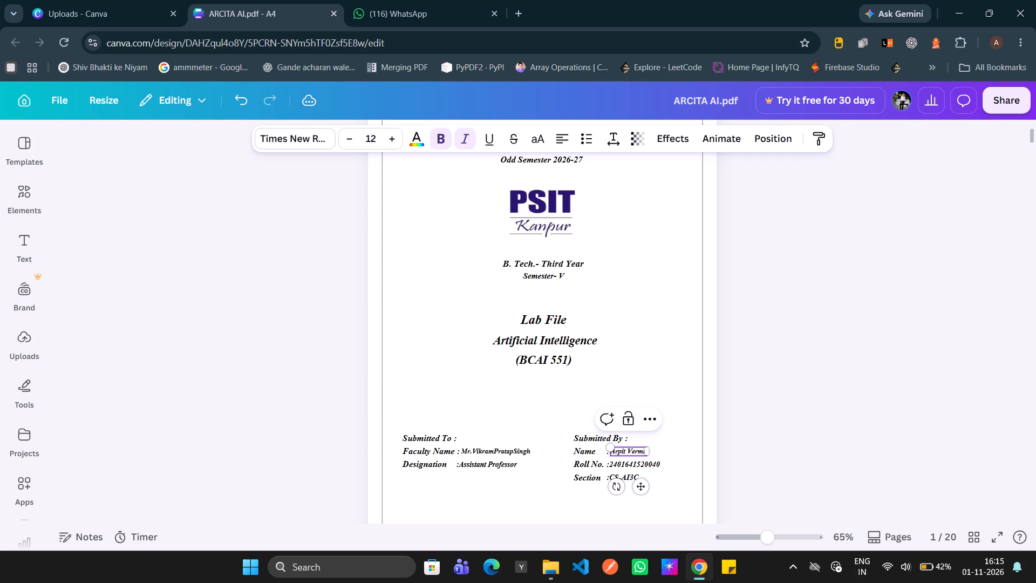
click(714, 404)
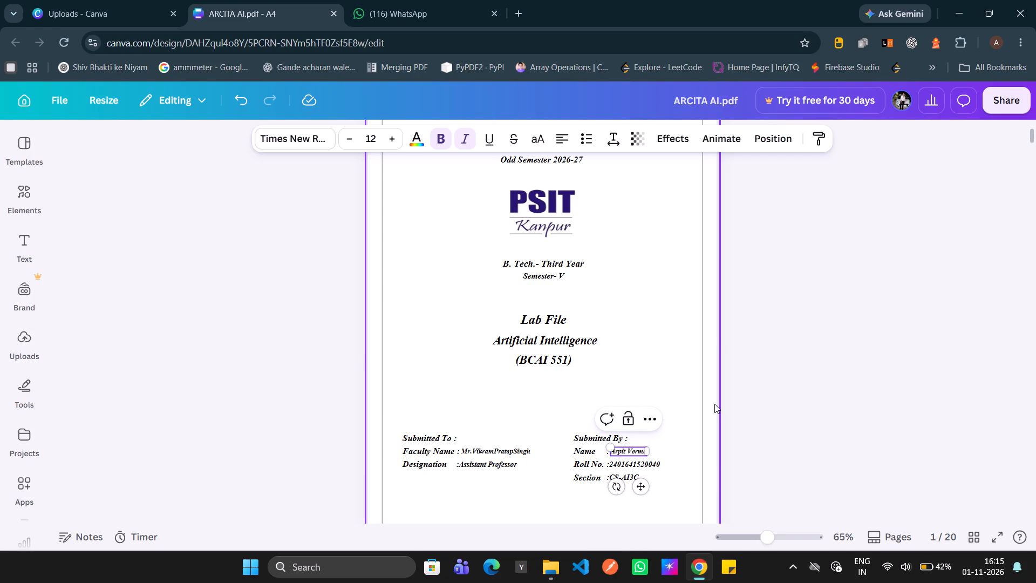
Nudge the new student name slightly to the right, away from the colon after the Name label.
click(623, 447)
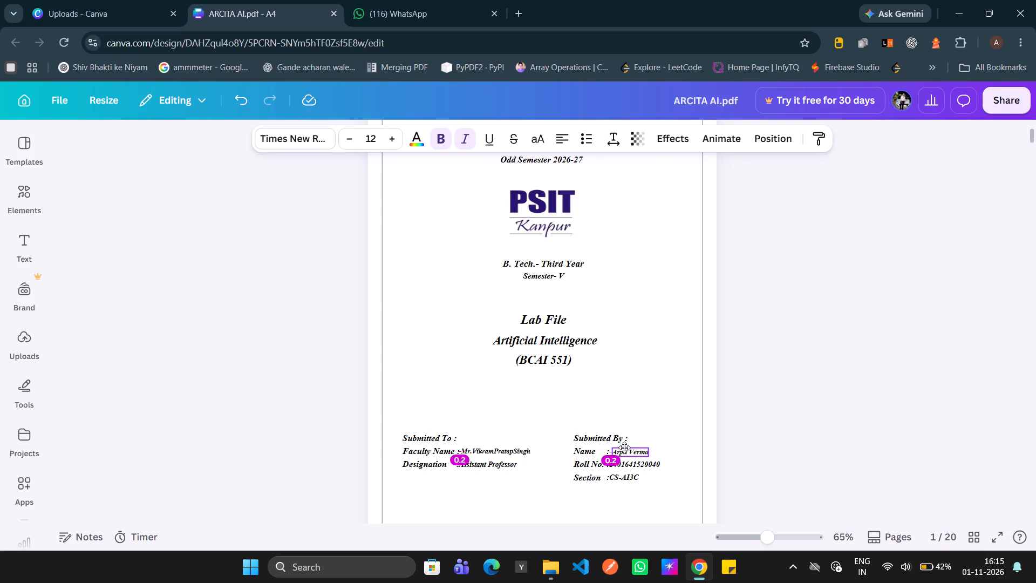
click(720, 336)
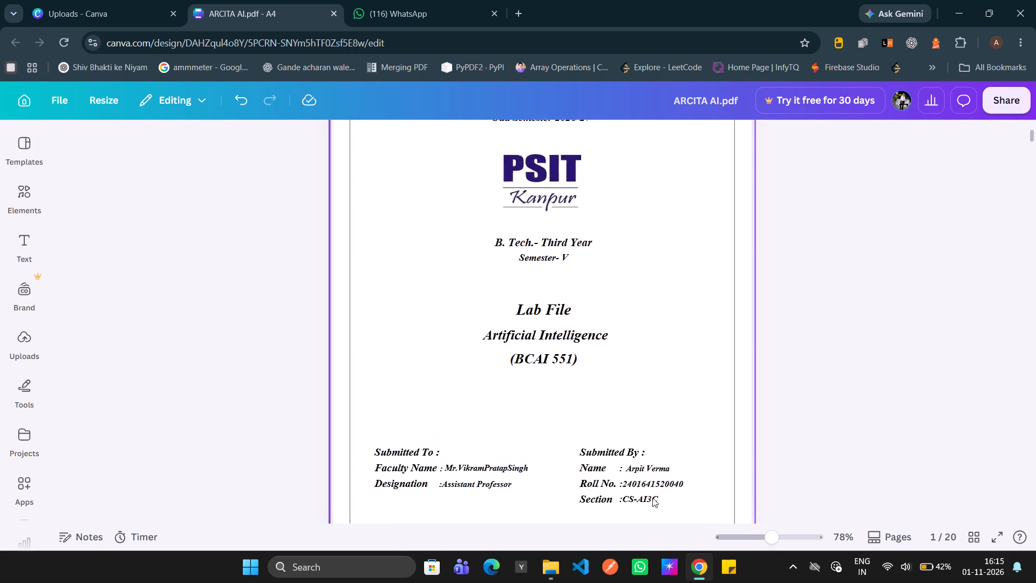
Change the last digit of the student's roll number on the cover page to 8.
scroll(615, 408, down, 1)
scroll(529, 432, down, 3)
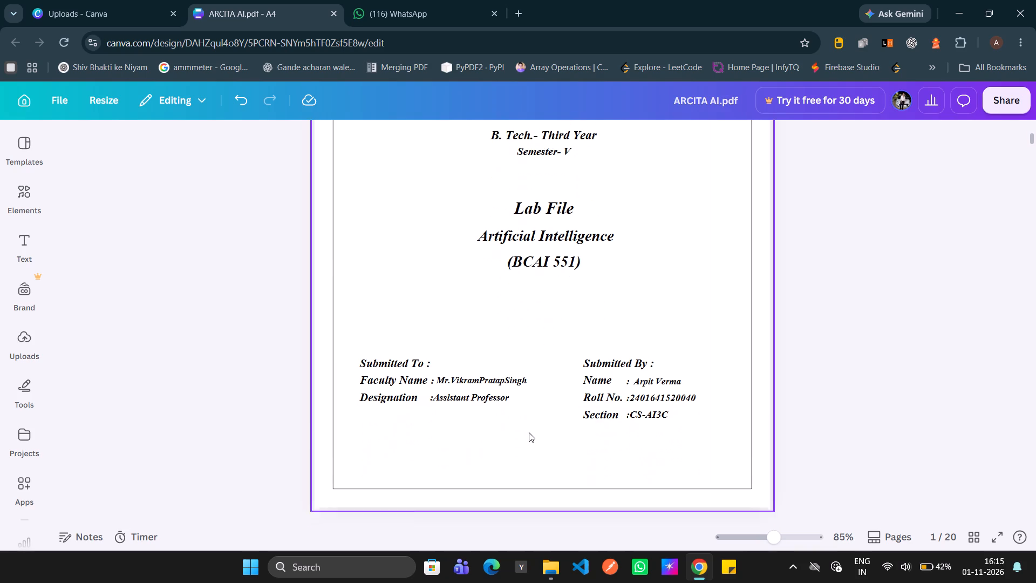
scroll(529, 432, down, 4)
scroll(524, 432, up, 5)
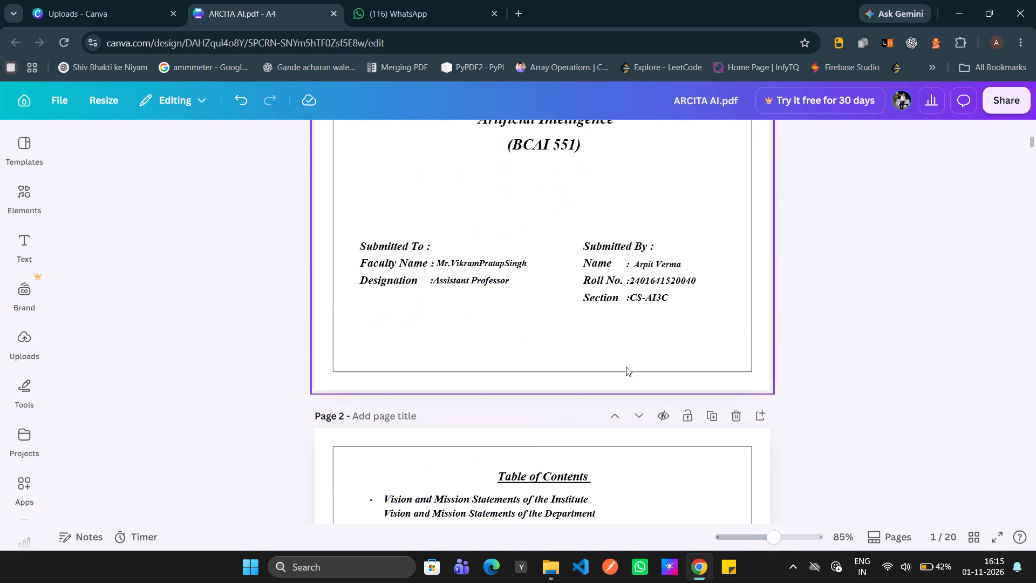
click(663, 276)
click(676, 277)
click(697, 281)
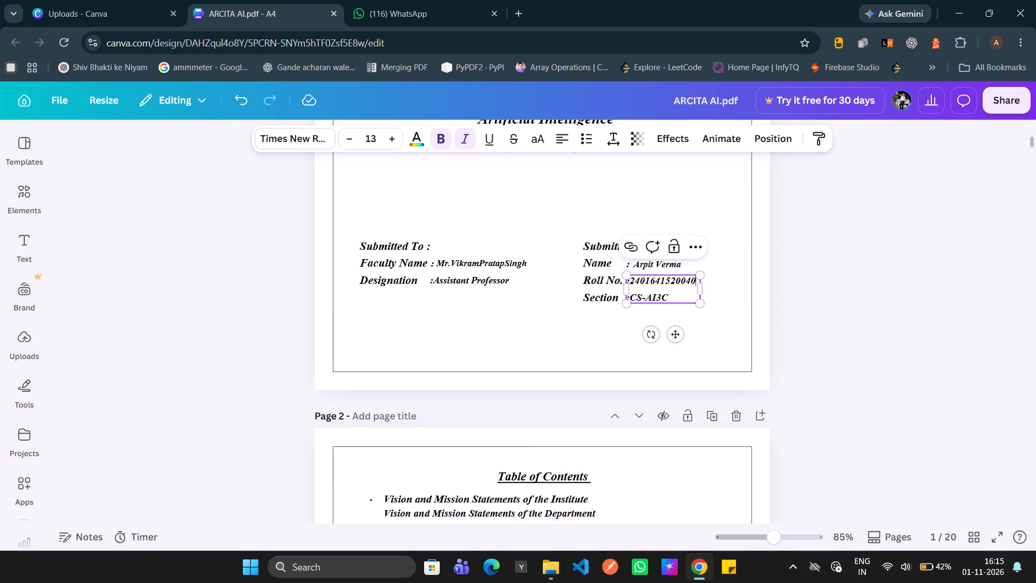
key(BackSpace)
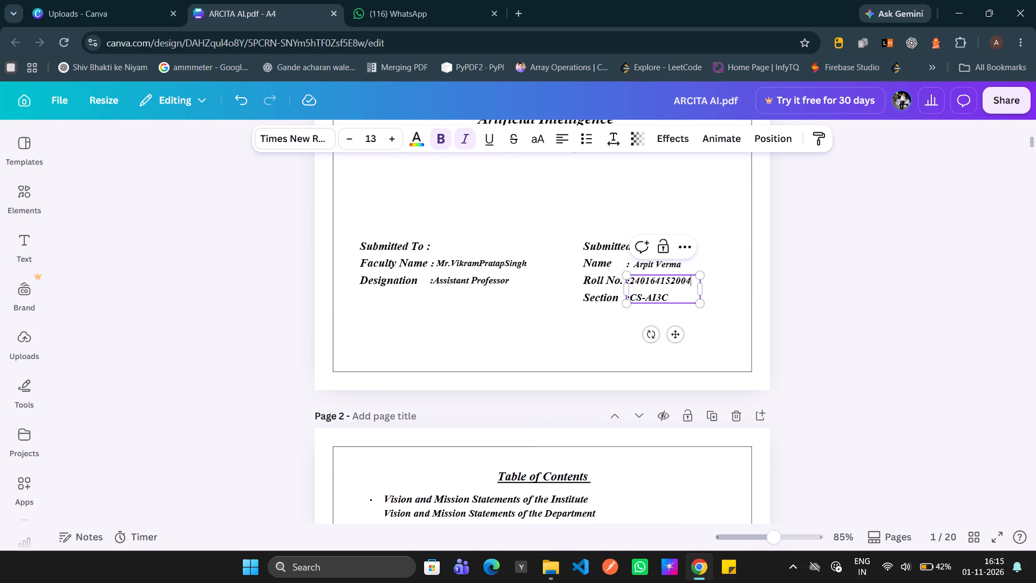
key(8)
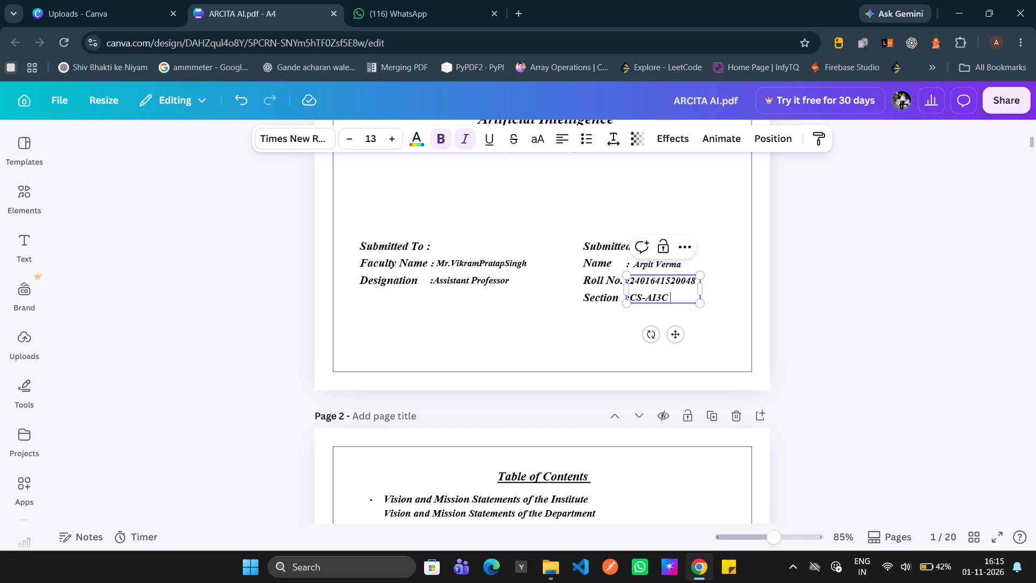
Change the section in the cover page's Submitted By block to CS-AIML-ELITE-III-A.
click(674, 296)
key(BackSpace)
key(BackSpace)
key(BackSpace)
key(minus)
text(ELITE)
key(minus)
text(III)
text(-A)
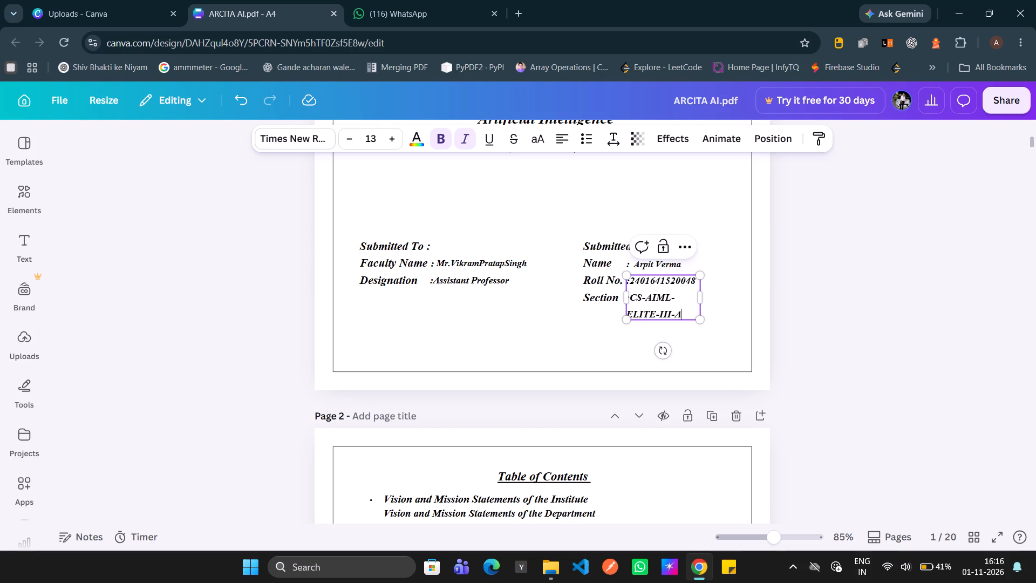
Copy and remove the roll number and its extra colon from the shared text box, widening the box to fit the section on one line.
drag(705, 296, 727, 296)
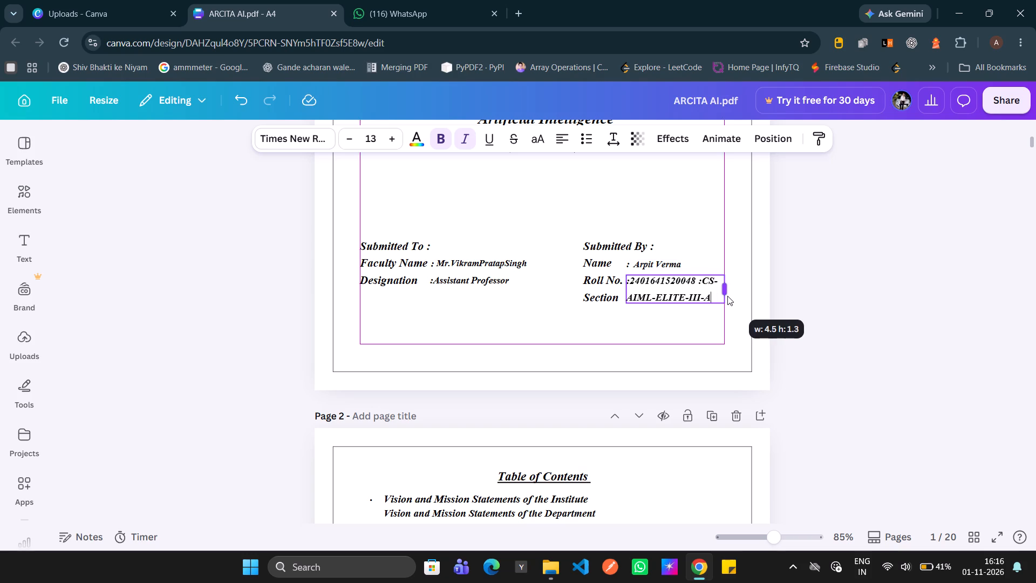
drag(727, 296, 724, 296)
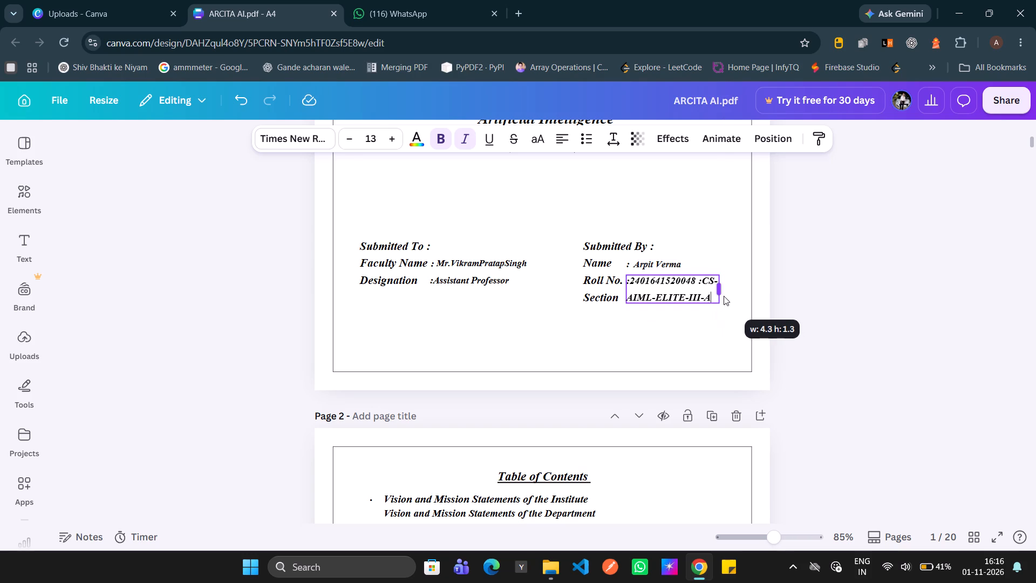
drag(724, 296, 721, 296)
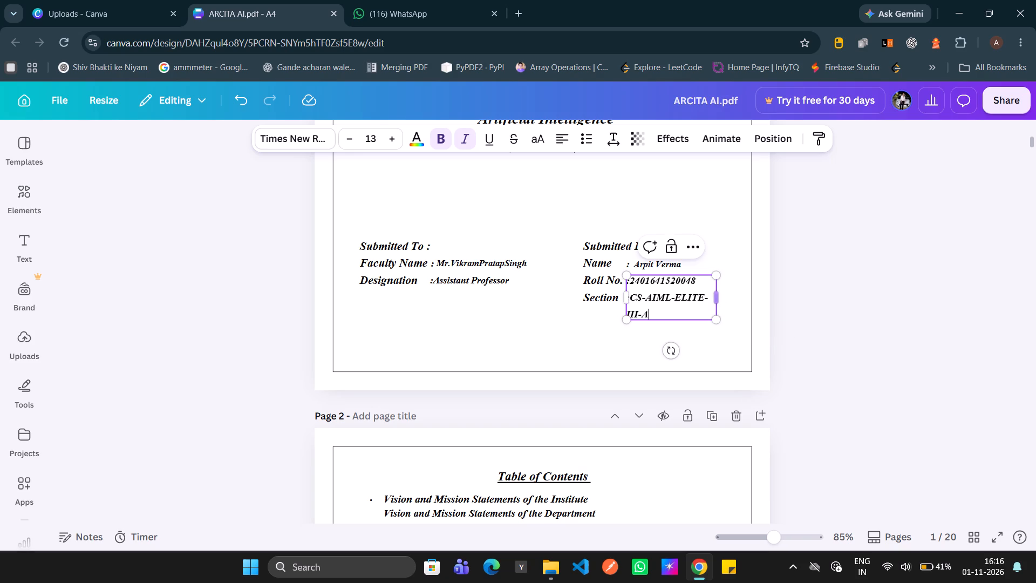
click(704, 280)
drag(704, 280, 650, 281)
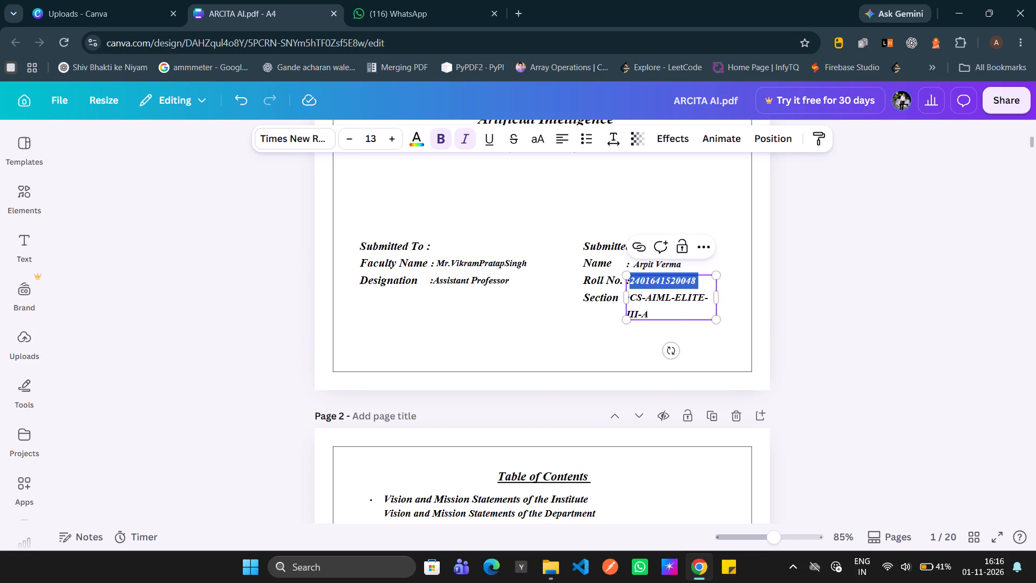
key(ctrl+c)
key(BackSpace)
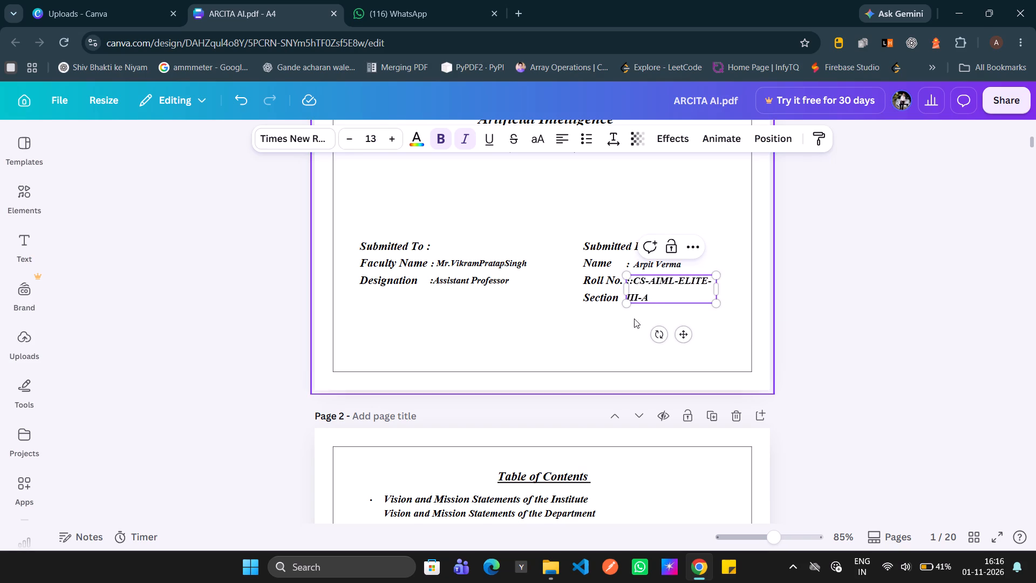
drag(716, 286, 738, 286)
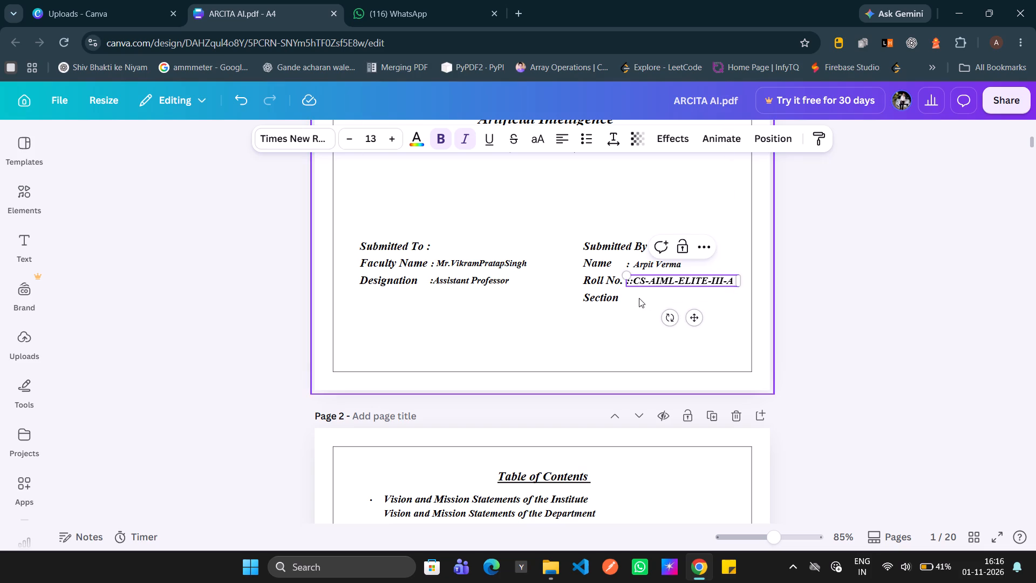
key(BackSpace)
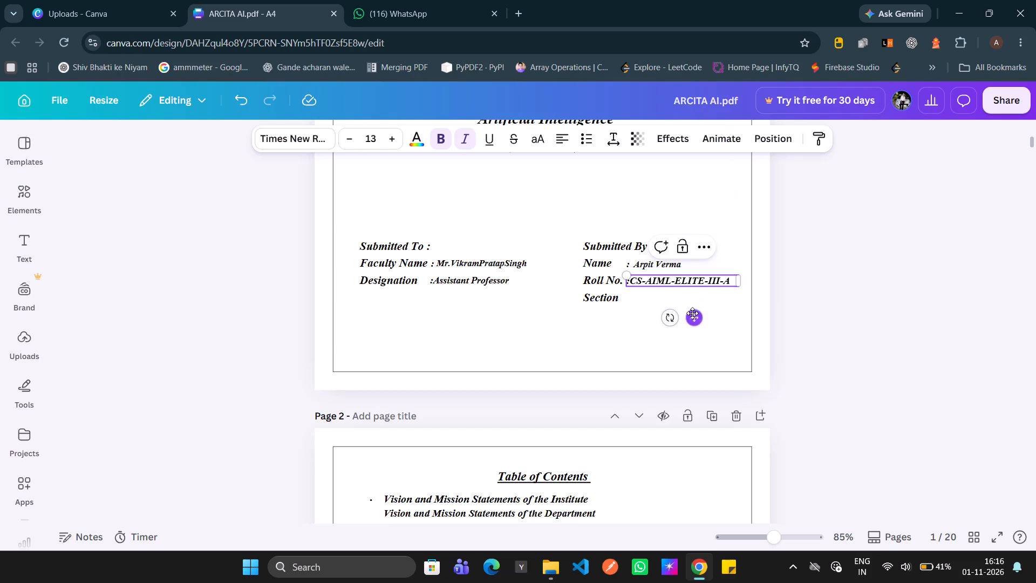
Move the CS-AIML-ELITE-III-A text box down beside the Section label.
drag(692, 313, 690, 329)
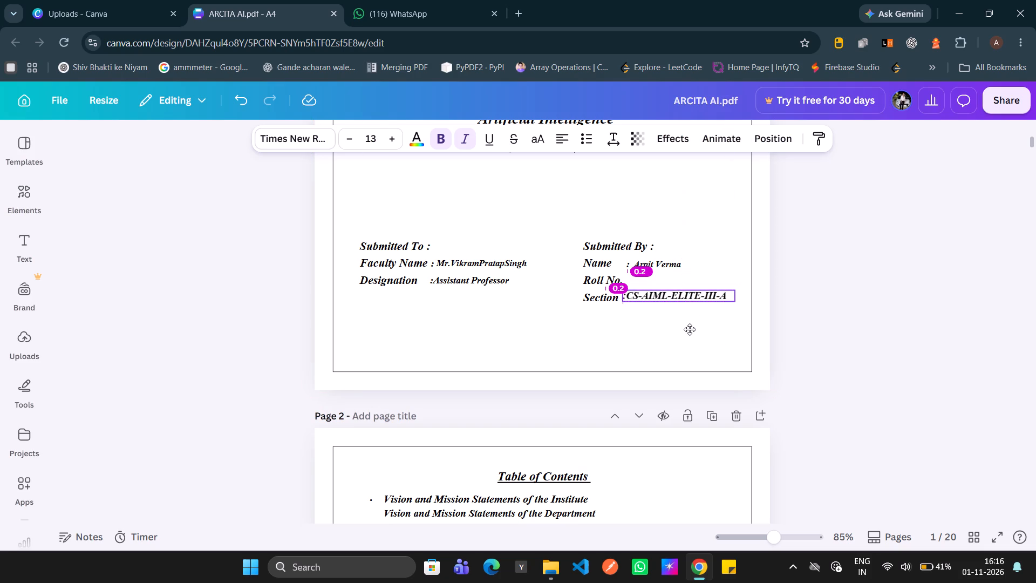
drag(690, 329, 687, 331)
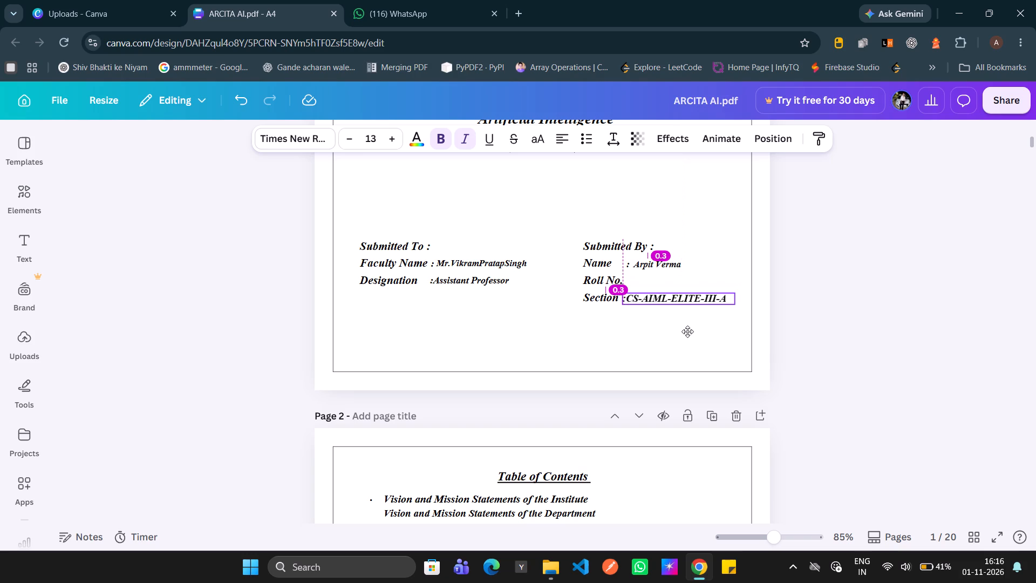
drag(687, 331, 687, 331)
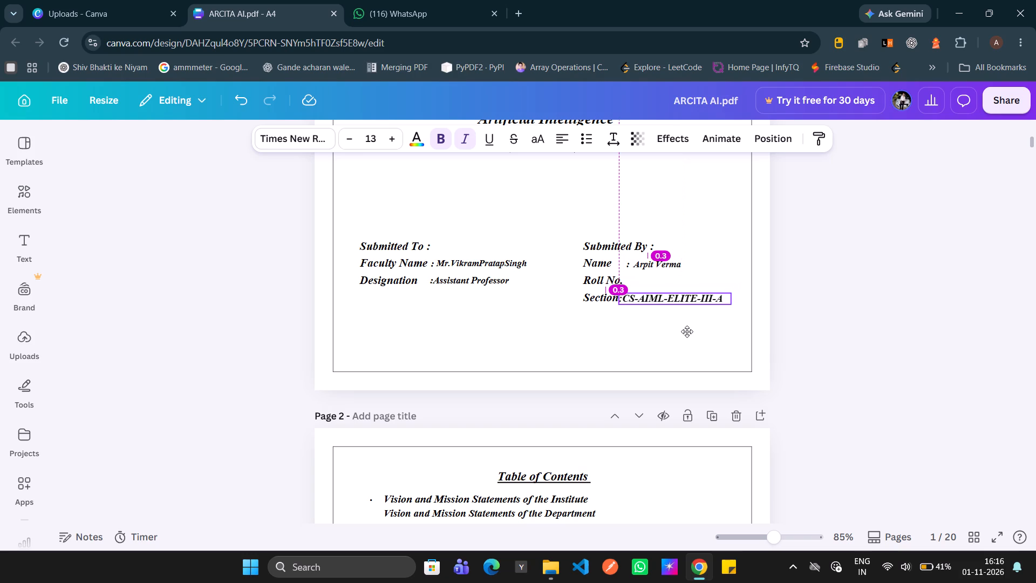
drag(687, 331, 687, 331)
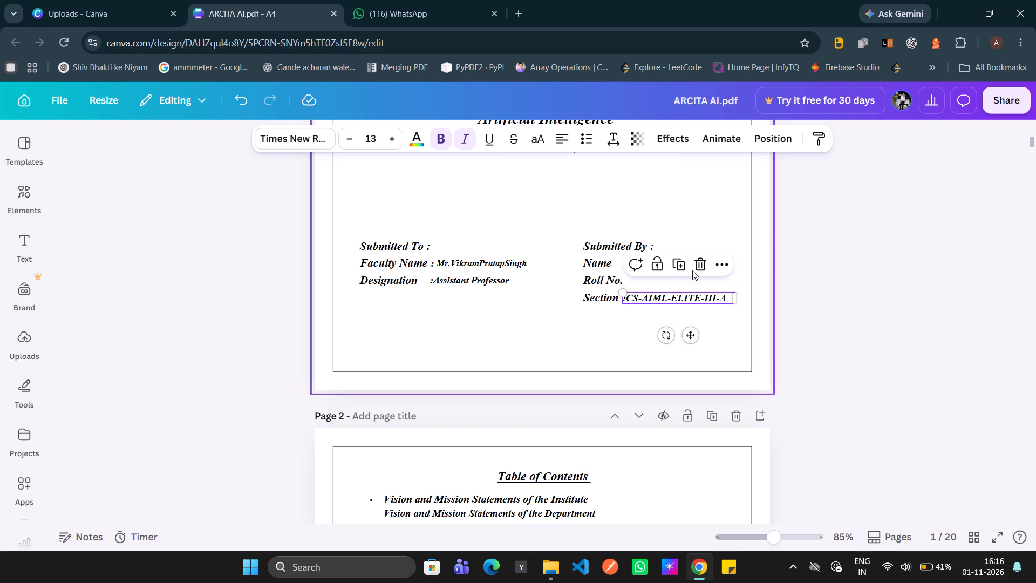
Duplicate the section text box and place the copy beside the Roll No. label.
click(685, 261)
drag(698, 341, 696, 334)
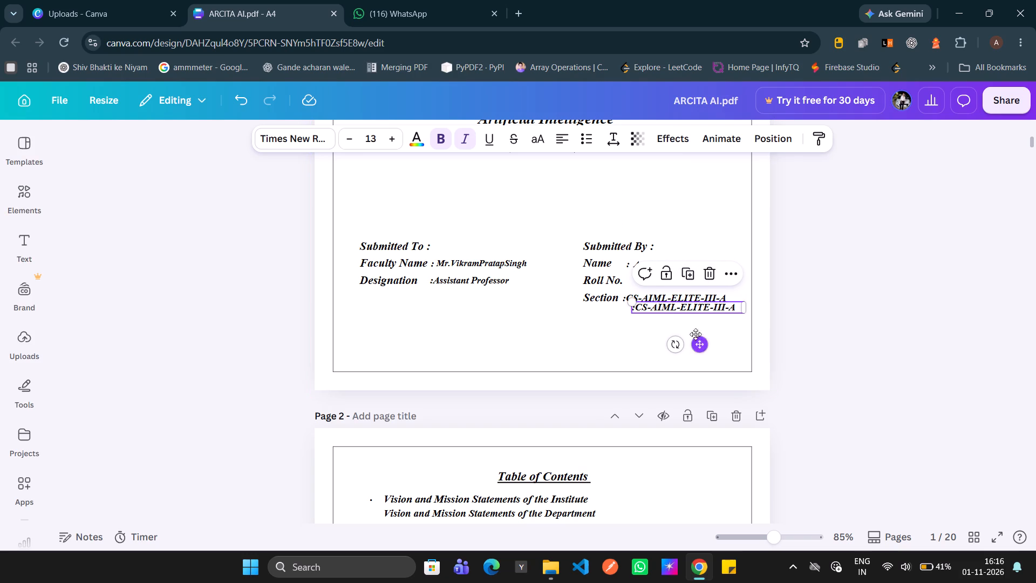
drag(696, 334, 692, 314)
Replace the section text in the duplicated box with the copied roll number and narrow the box to fit.
click(670, 277)
click(669, 276)
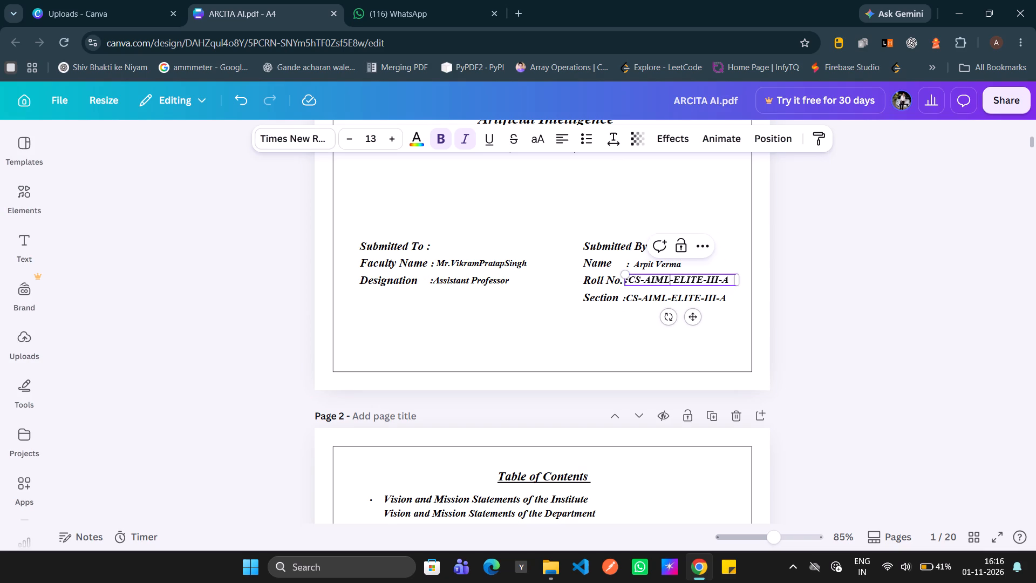
drag(629, 276, 653, 277)
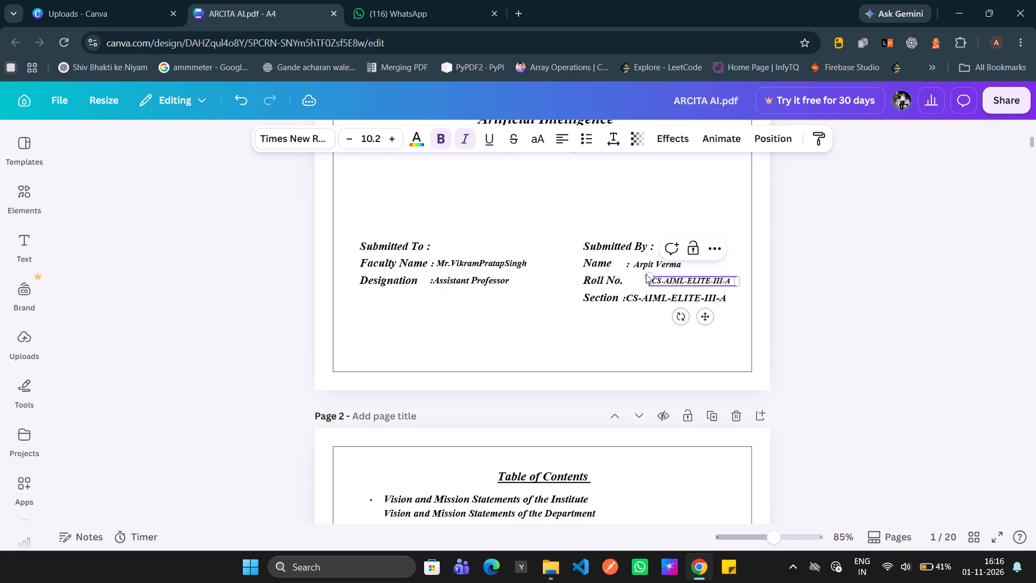
click(238, 104)
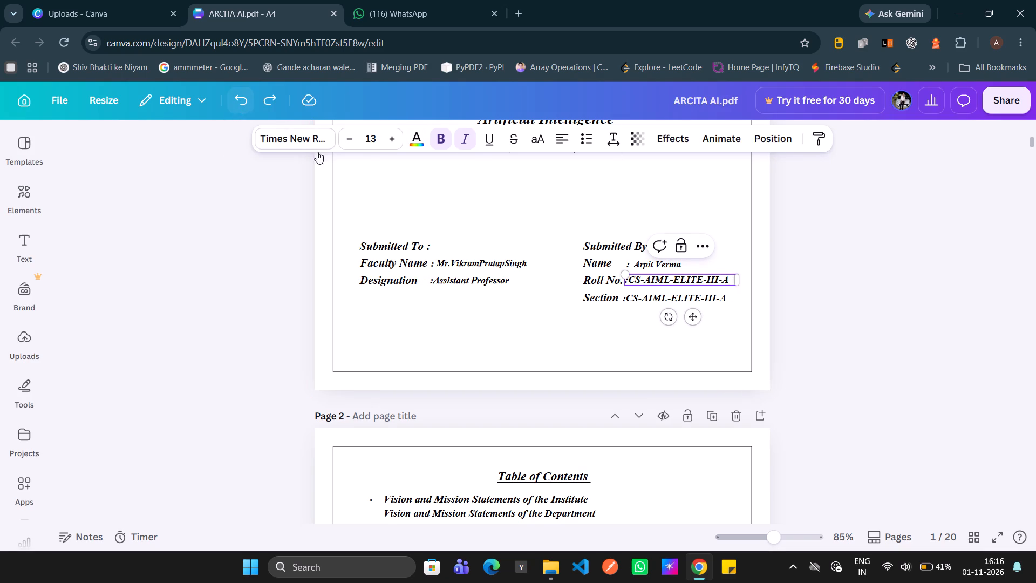
click(637, 280)
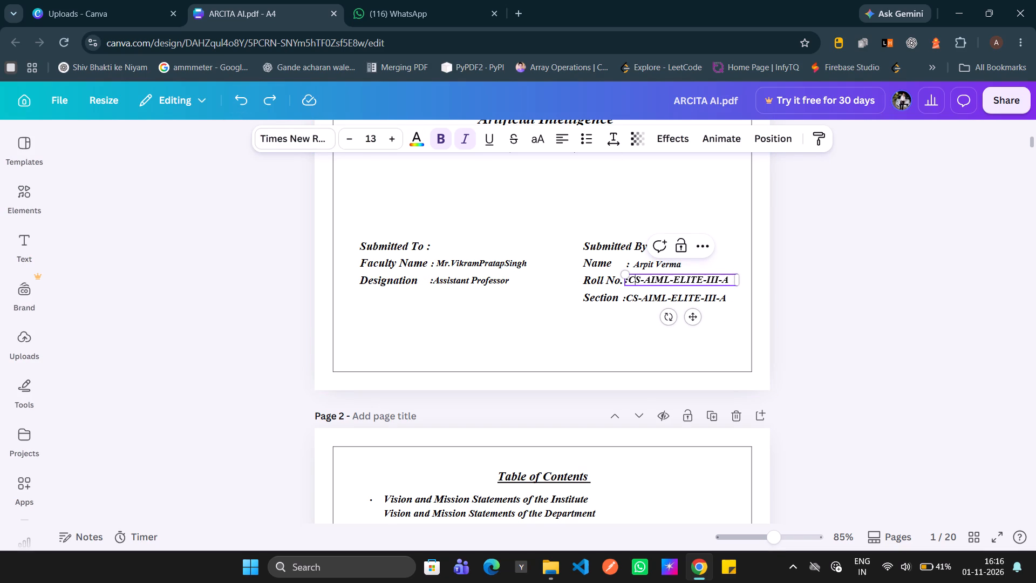
drag(630, 280, 730, 280)
key(ctrl+v)
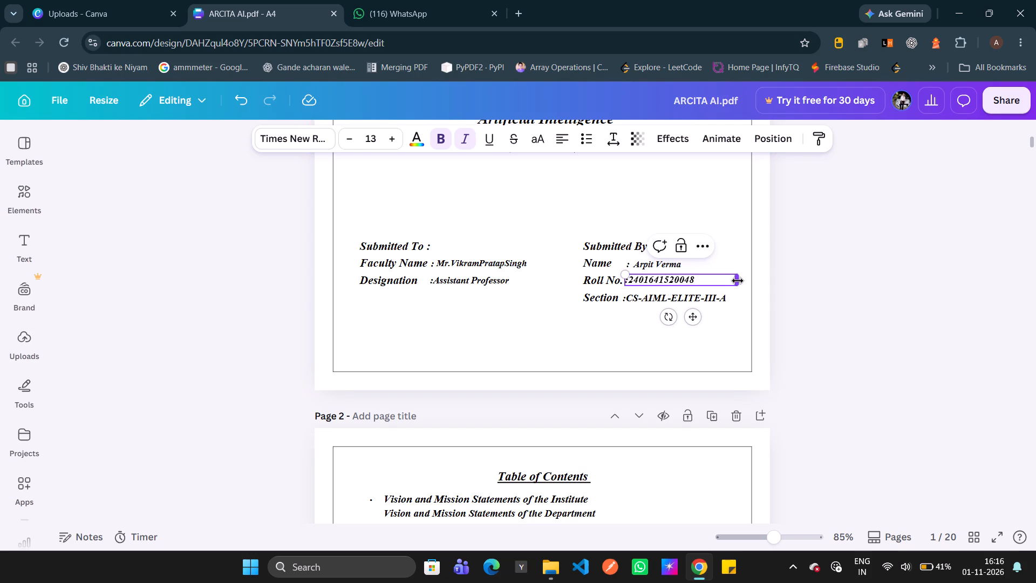
drag(738, 281, 701, 279)
click(448, 328)
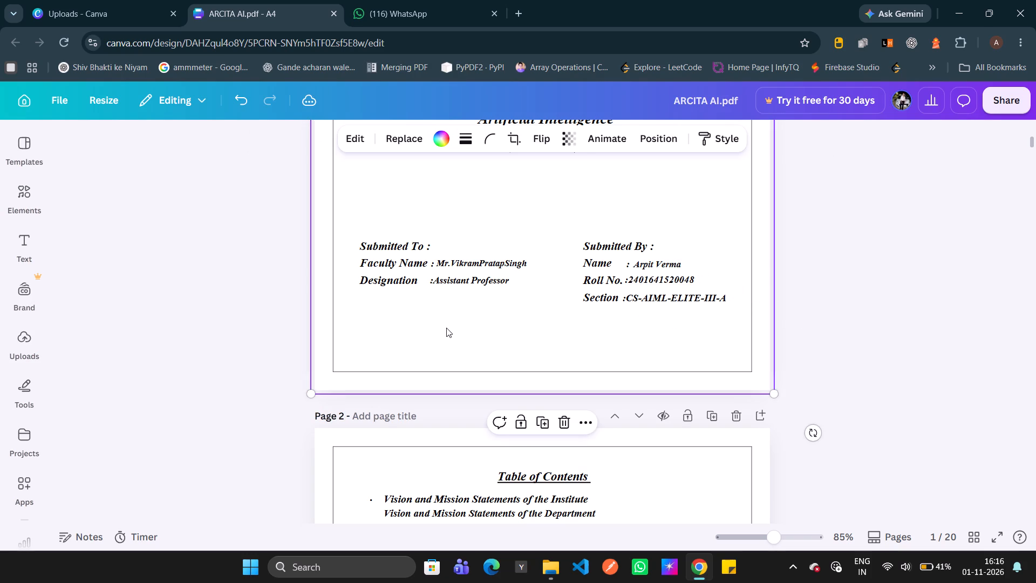
click(323, 286)
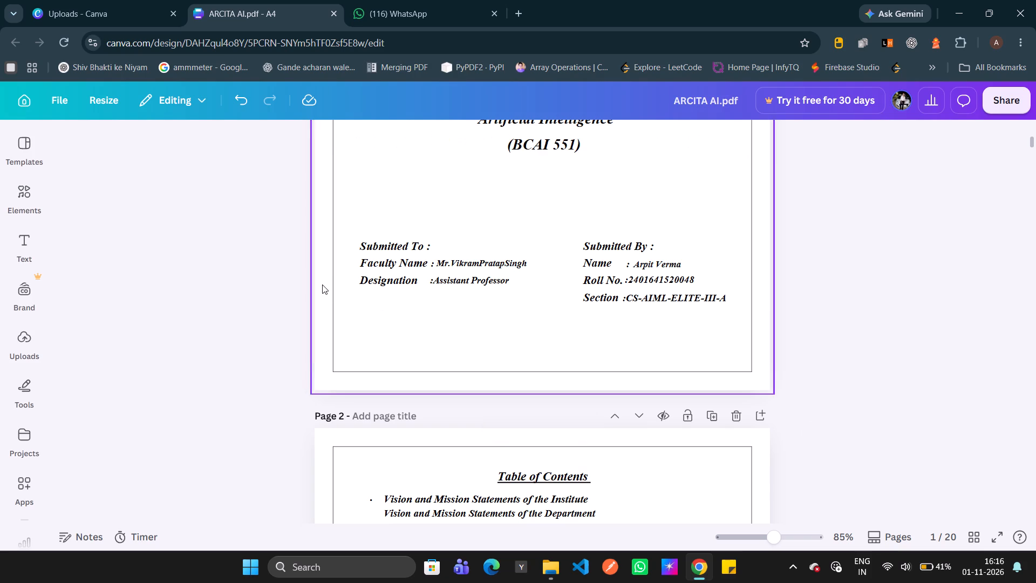
click(194, 250)
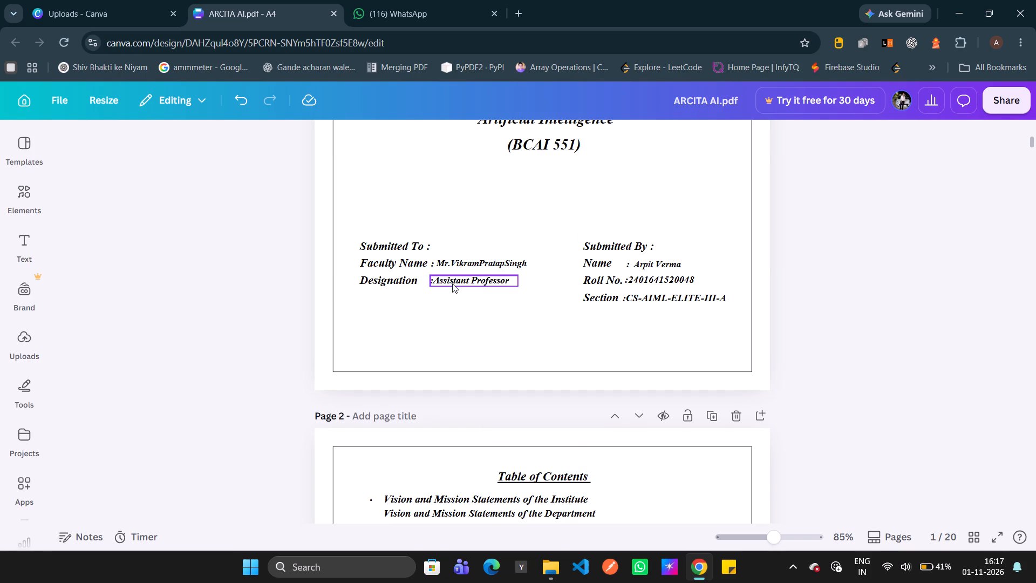
Move the Assistant Professor text closer to the Designation label and add a space after its colon.
drag(452, 283, 444, 284)
click(317, 270)
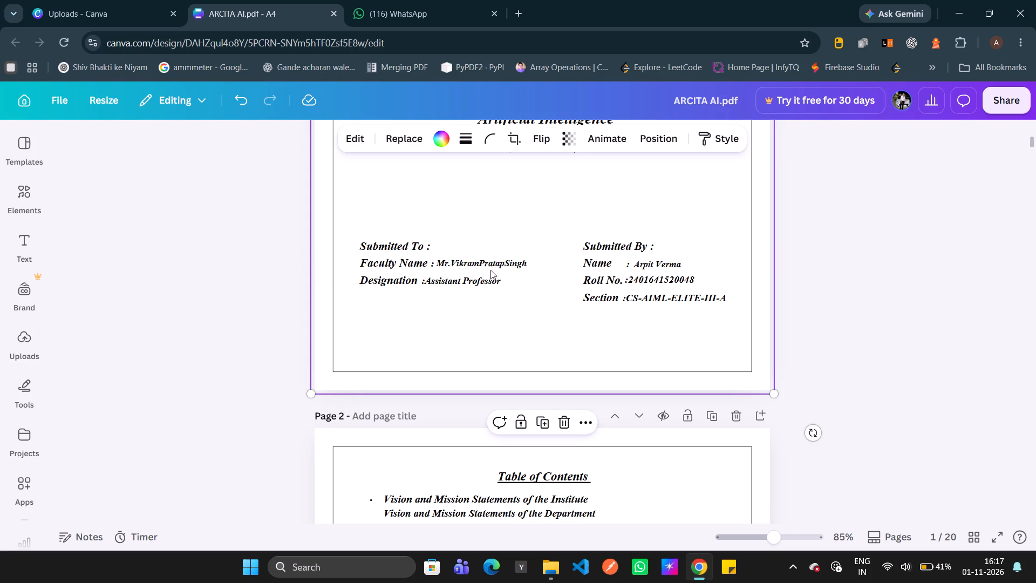
click(449, 287)
click(443, 285)
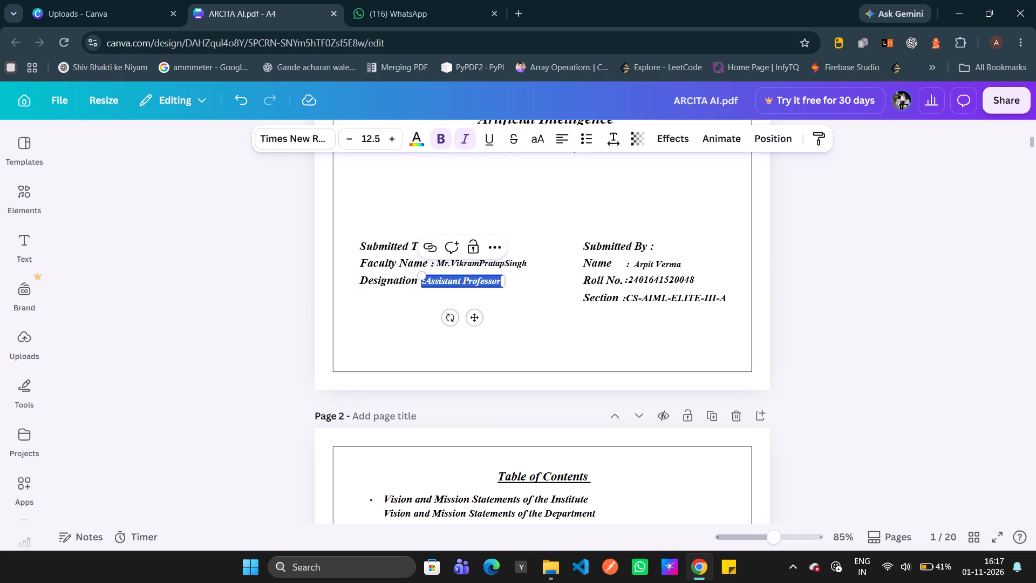
click(426, 280)
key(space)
click(322, 286)
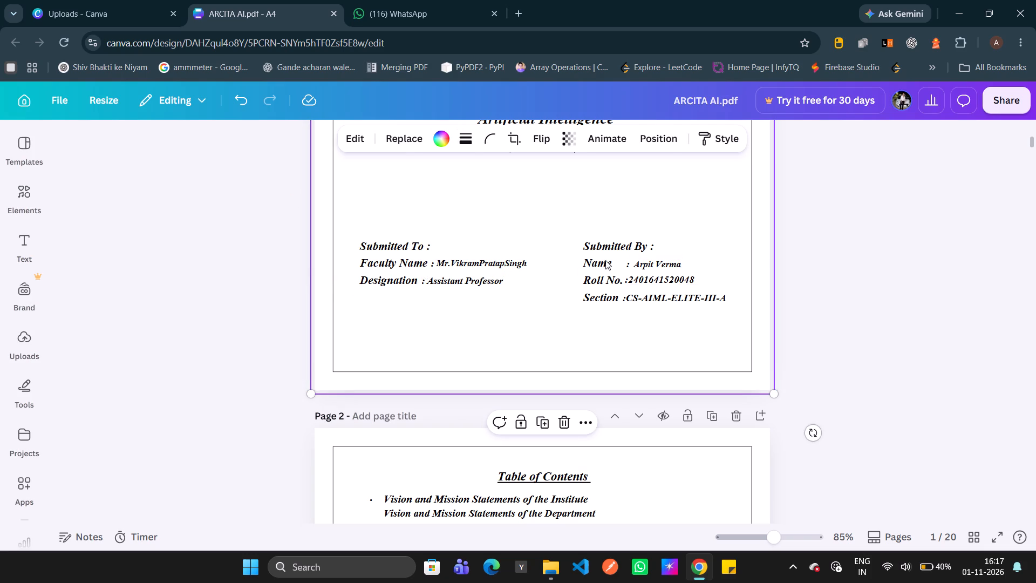
Duplicate the cover page.
scroll(587, 269, up, 4)
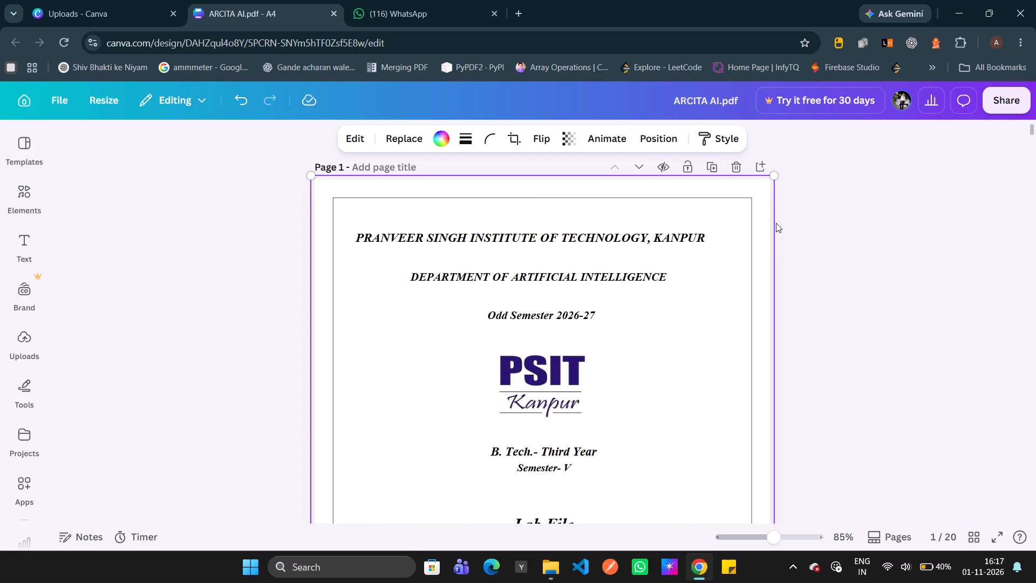
click(712, 166)
scroll(632, 376, down, 1)
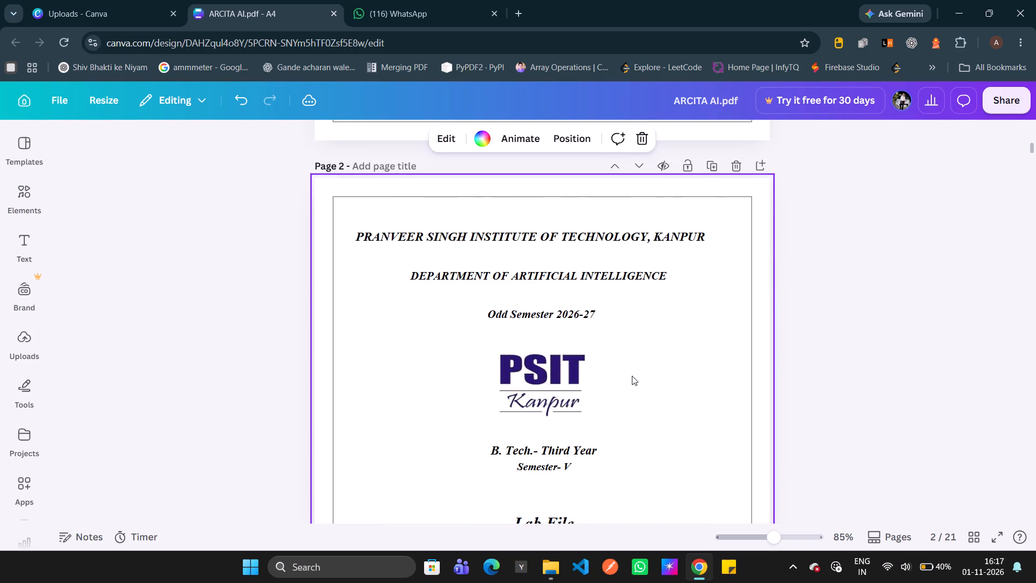
Replace the faculty name after "Mr." on the duplicated cover page, page 2, with the other faculty member's name.
scroll(632, 376, down, 4)
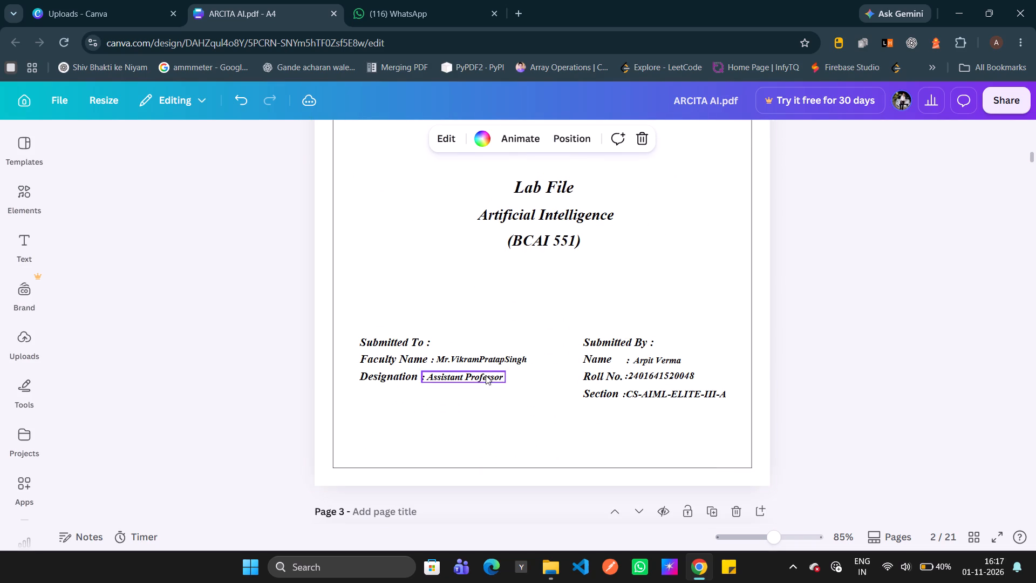
double_click(492, 360)
click(492, 360)
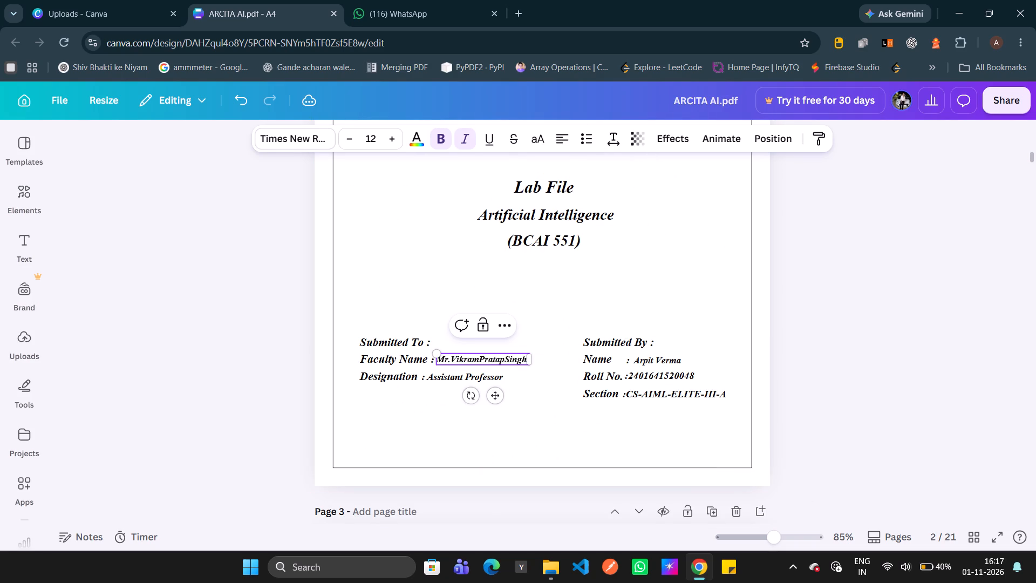
drag(452, 358, 531, 358)
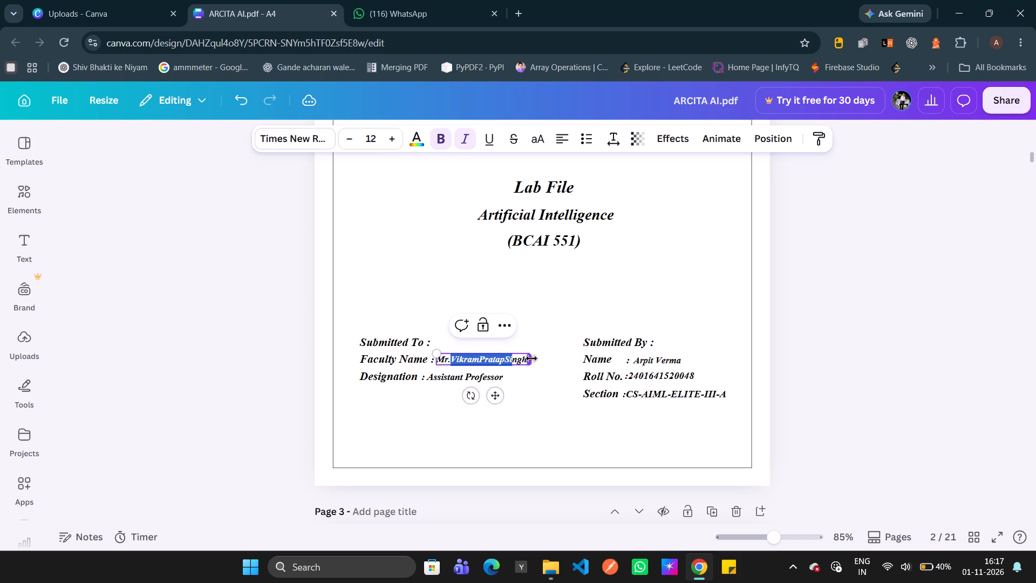
drag(531, 358, 527, 357)
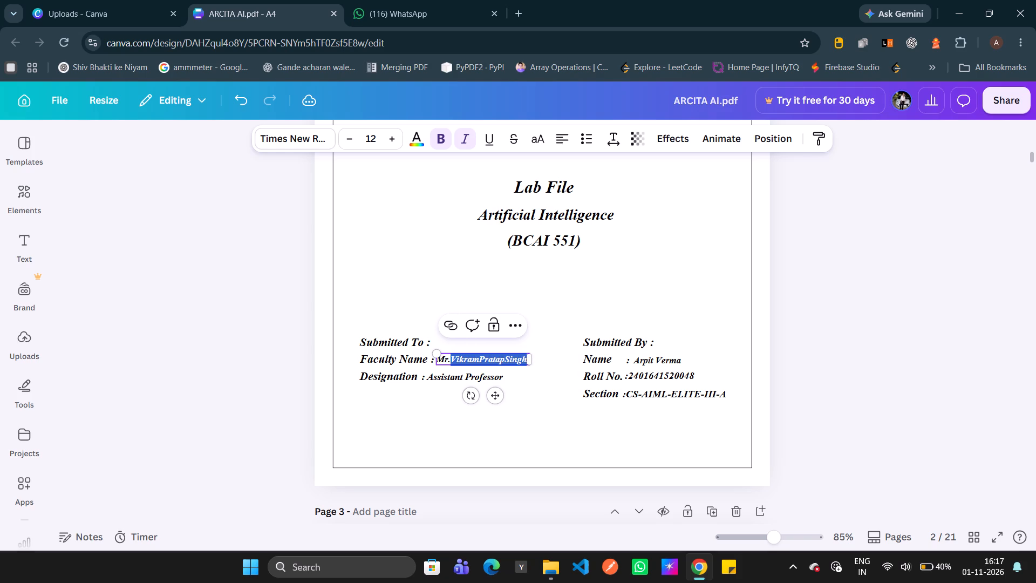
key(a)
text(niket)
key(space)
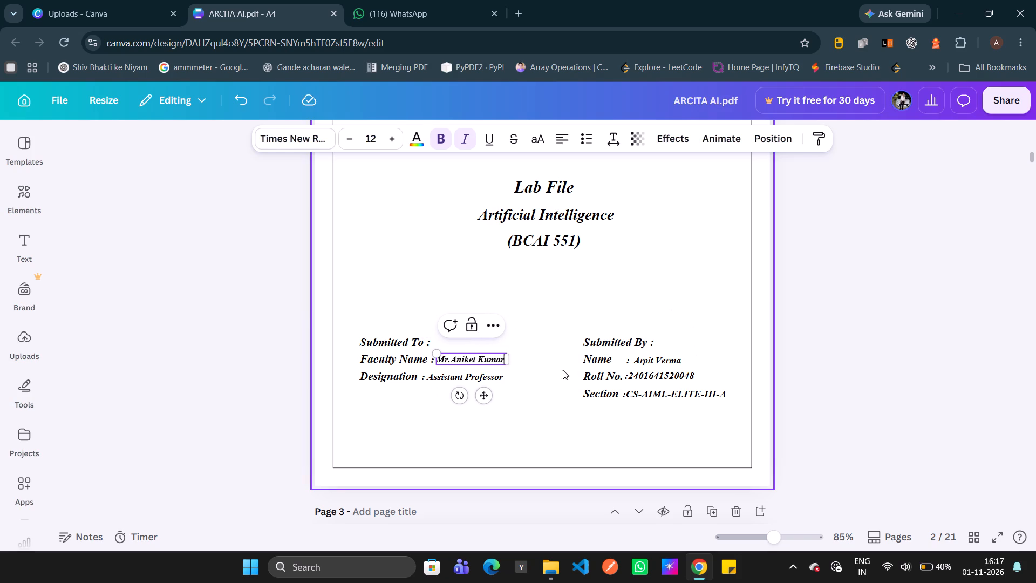
click(456, 379)
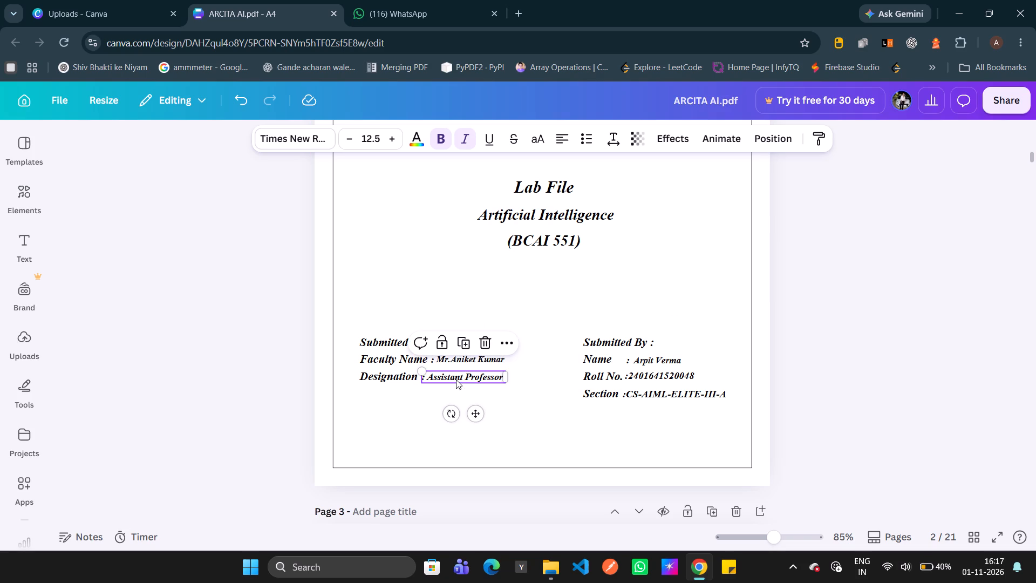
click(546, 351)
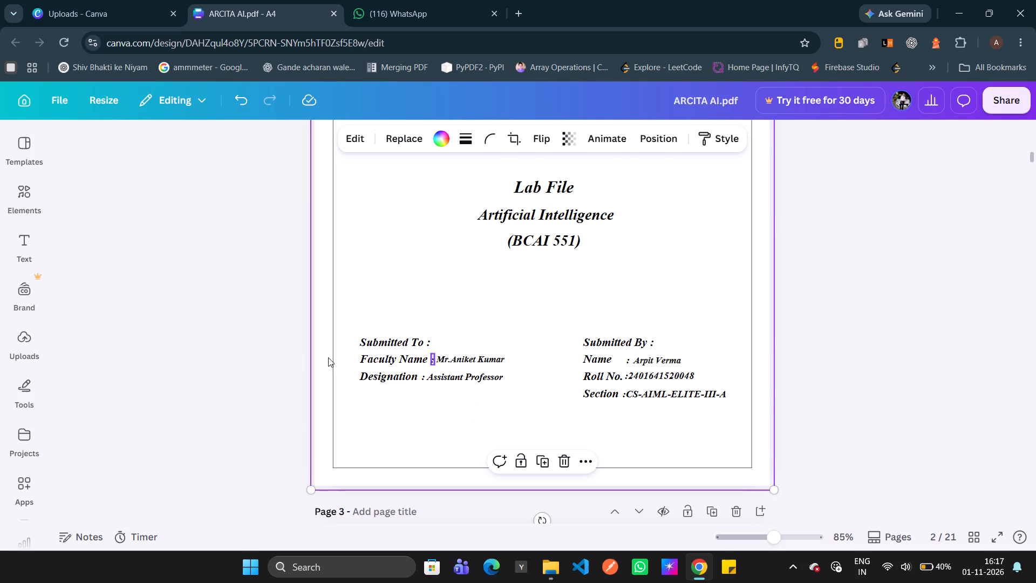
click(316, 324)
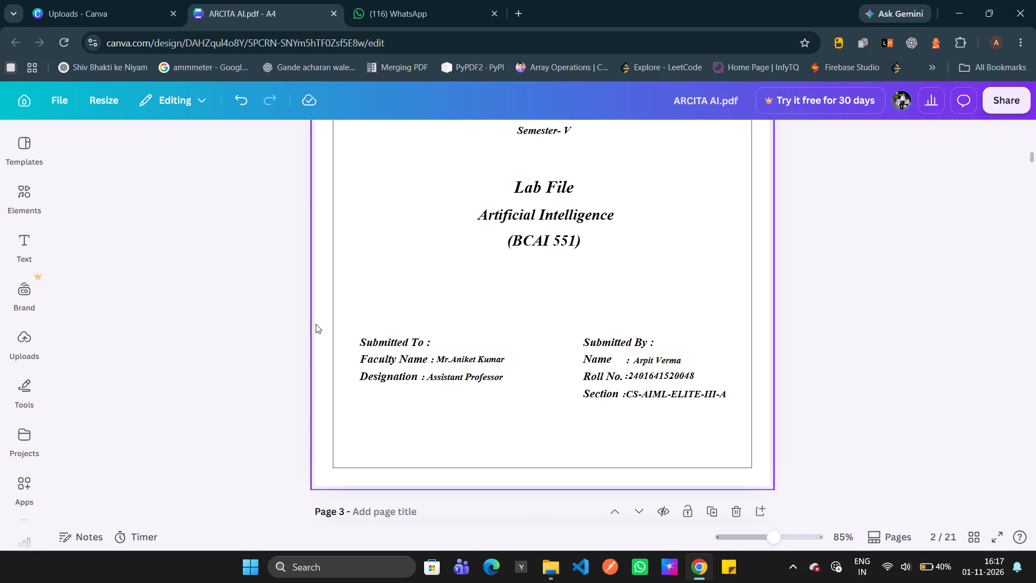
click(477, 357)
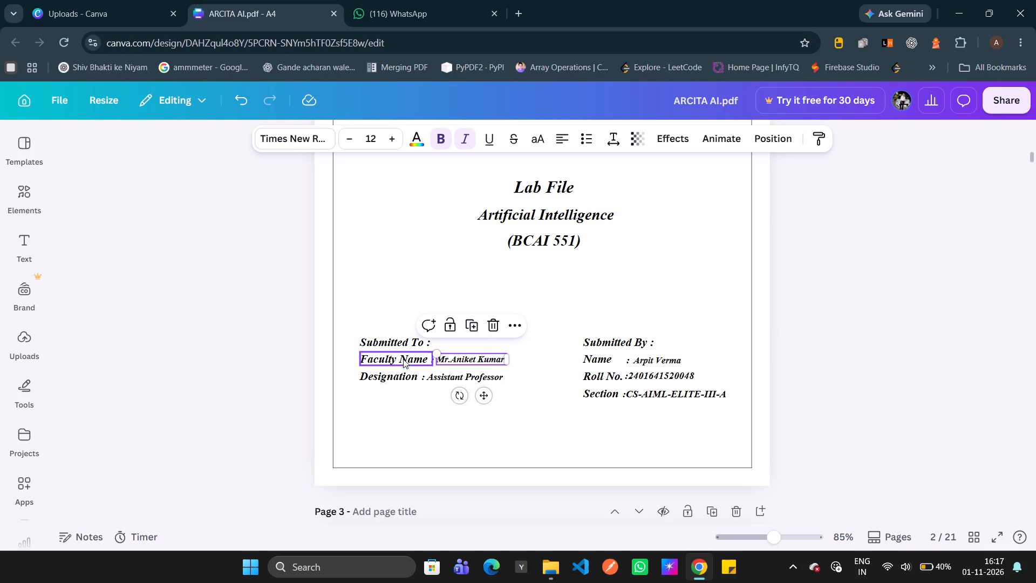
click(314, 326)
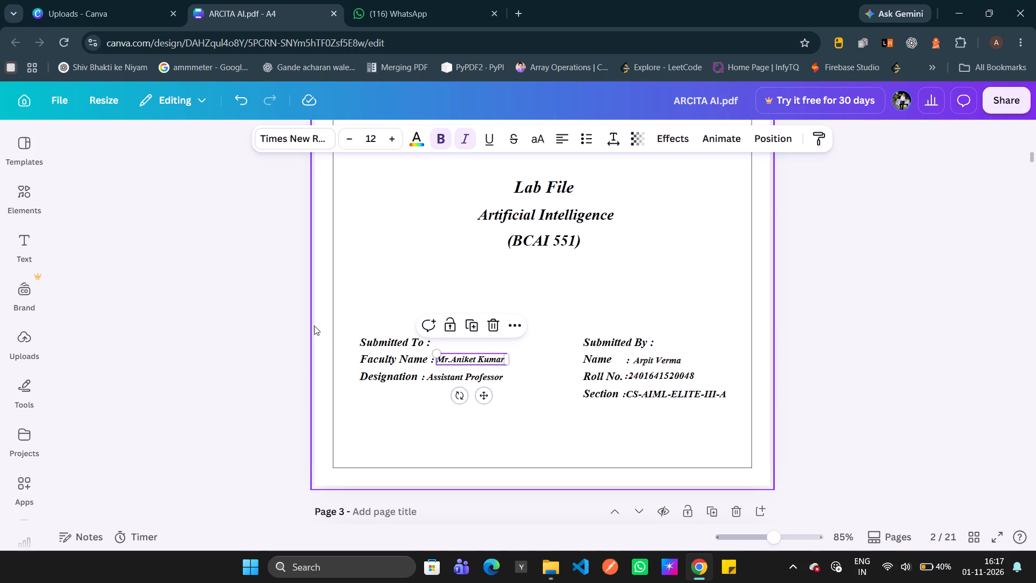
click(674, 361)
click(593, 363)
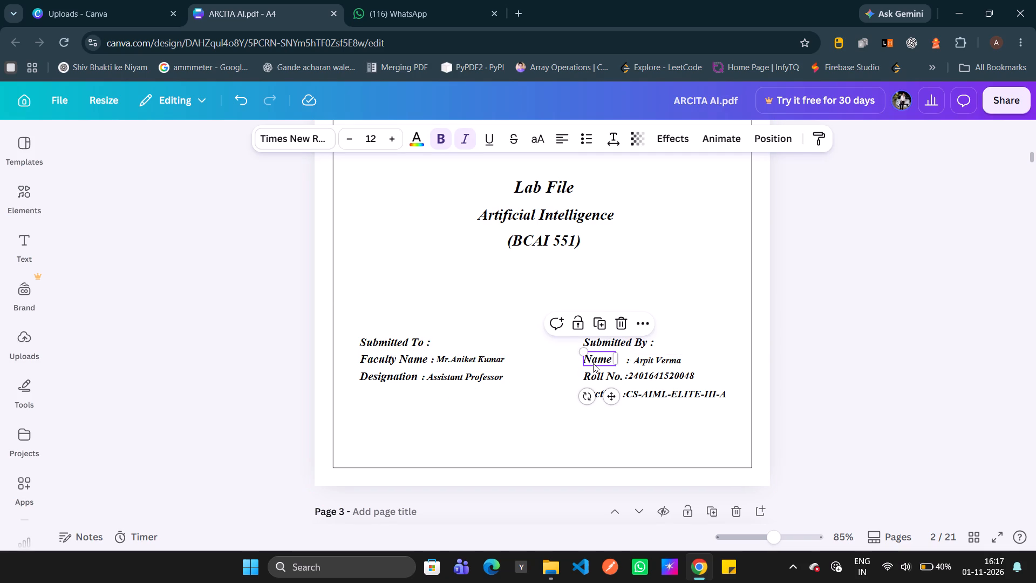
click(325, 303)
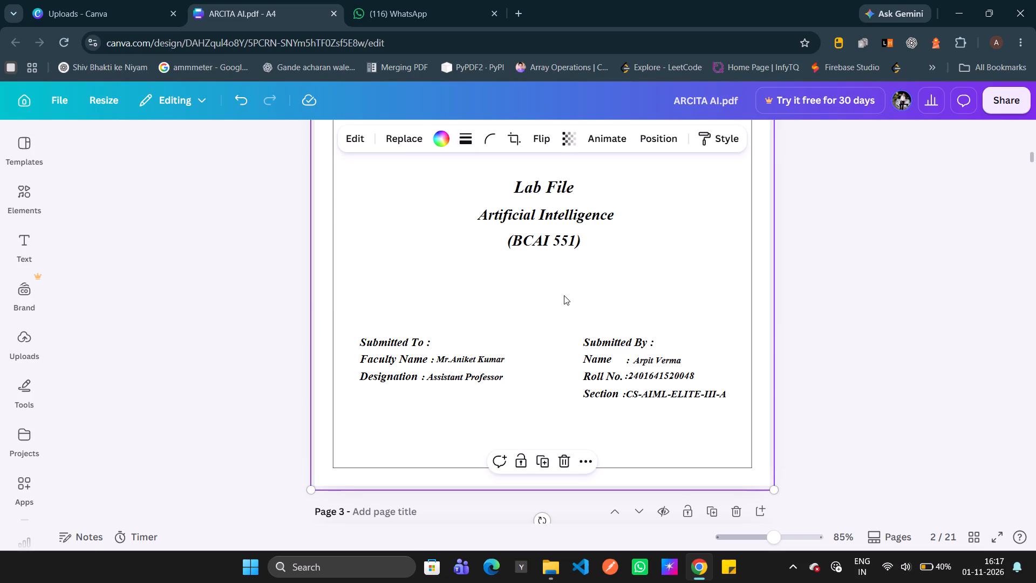
Replace the faculty name after "Mr." on the original cover page, page 1, with the same new faculty member's name.
scroll(564, 295, up, 7)
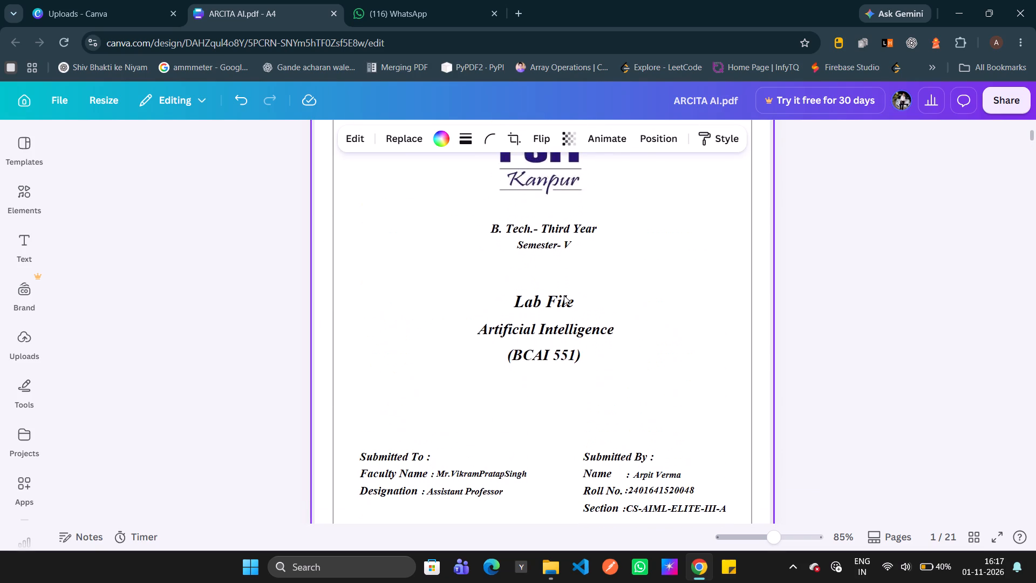
scroll(564, 295, up, 1)
scroll(564, 295, down, 5)
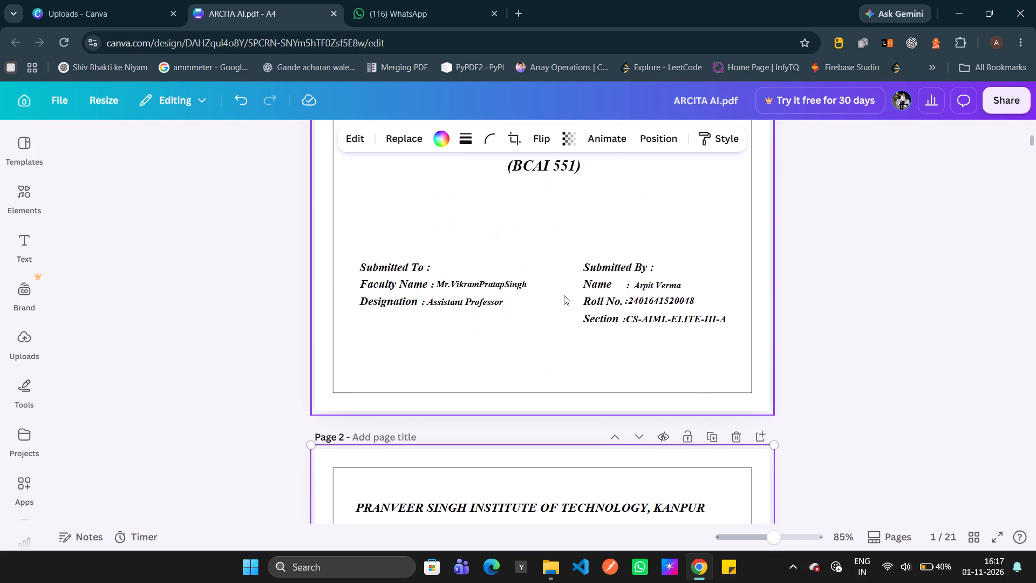
scroll(564, 295, down, 1)
double_click(496, 262)
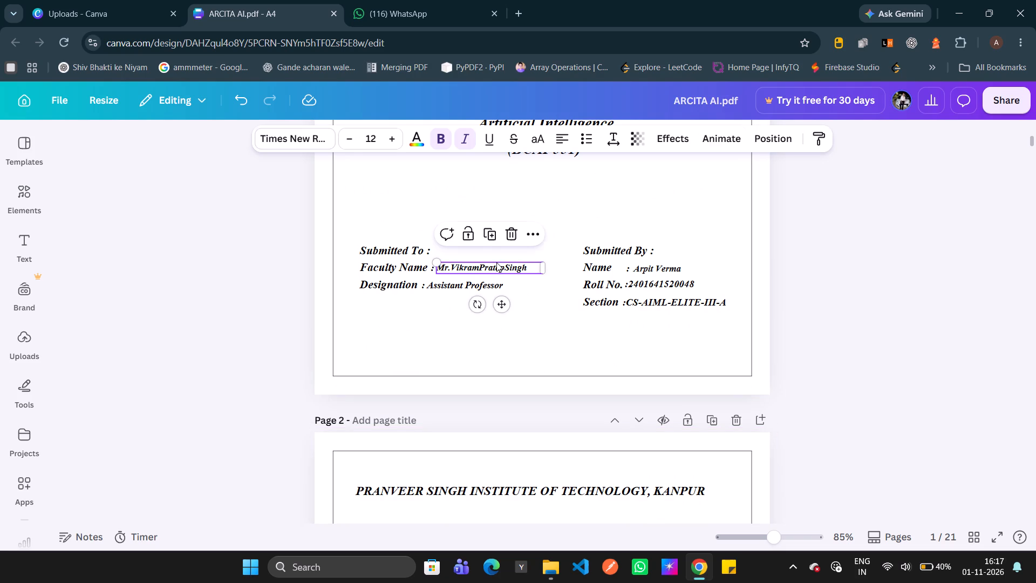
click(496, 262)
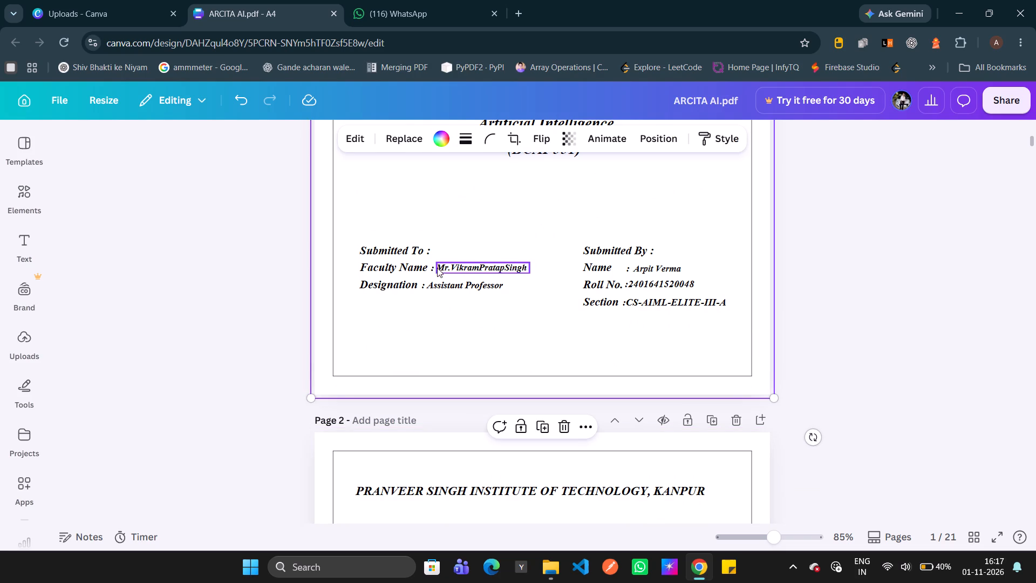
click(447, 264)
click(454, 268)
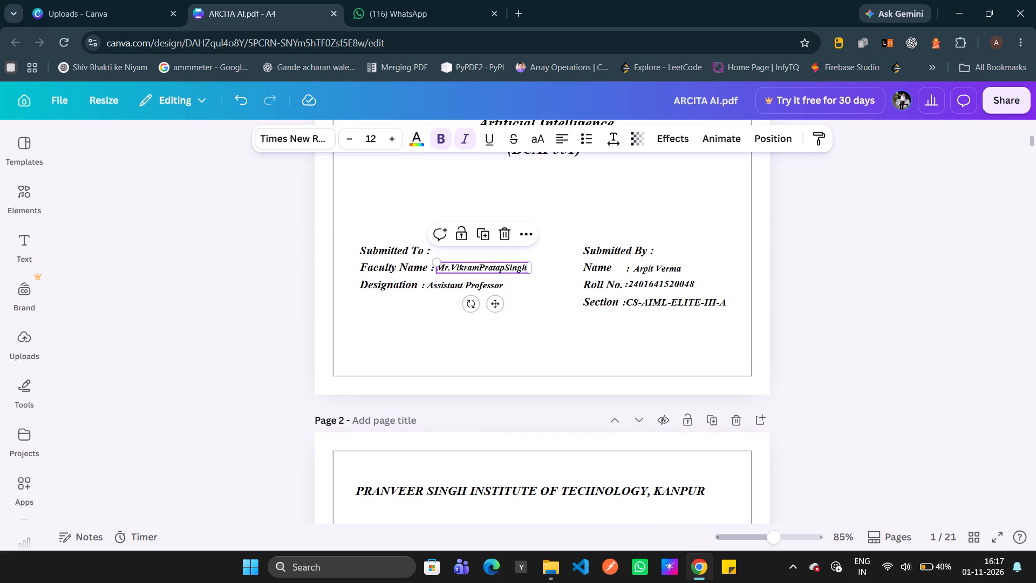
click(454, 268)
click(454, 268)
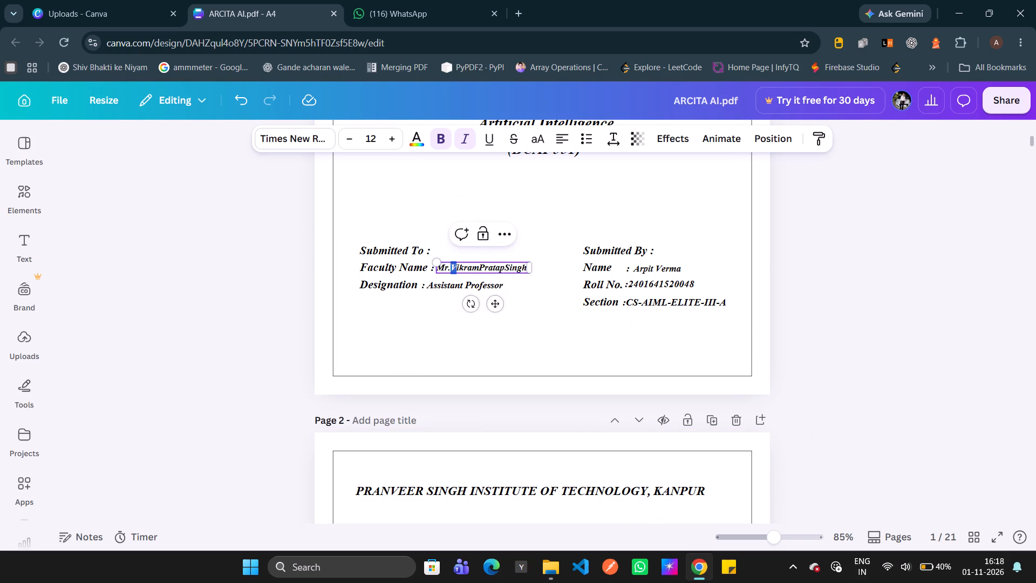
key(BackSpace)
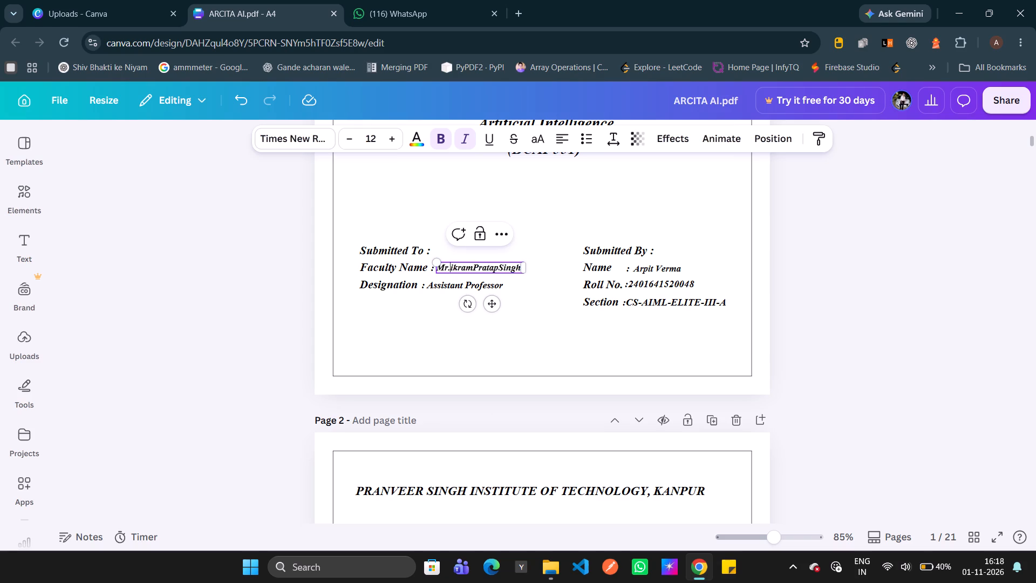
drag(449, 266, 522, 265)
key(BackSpace)
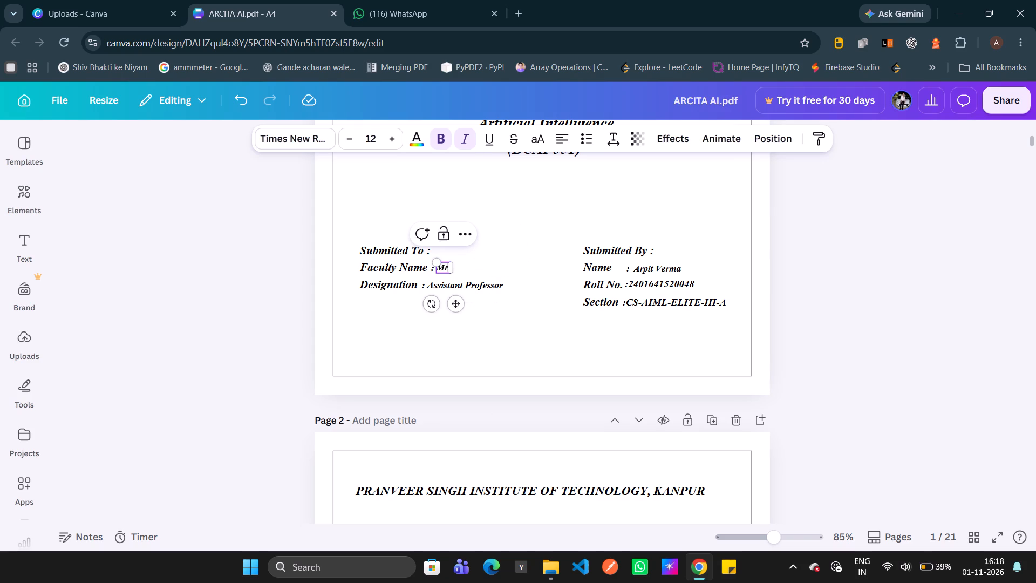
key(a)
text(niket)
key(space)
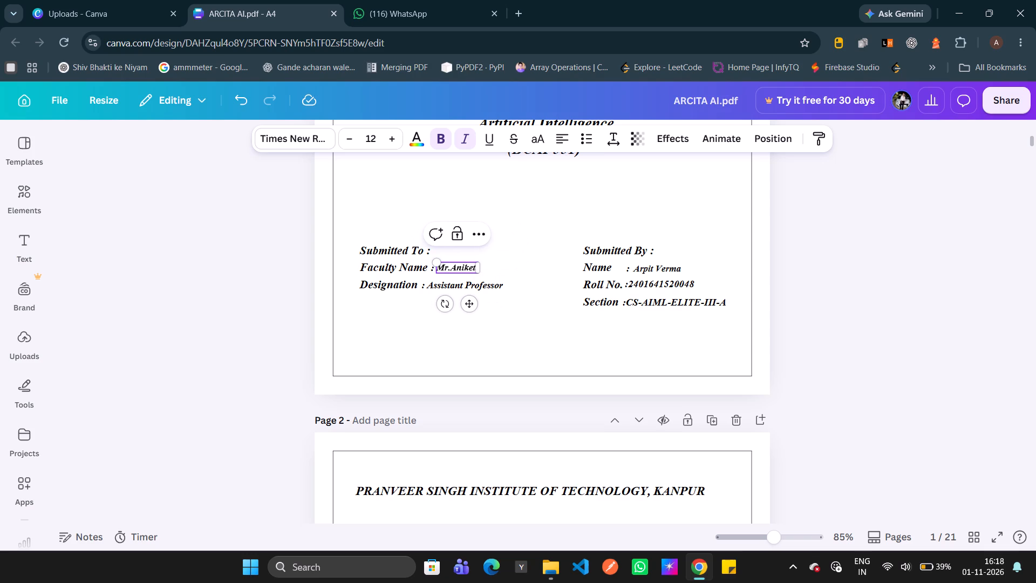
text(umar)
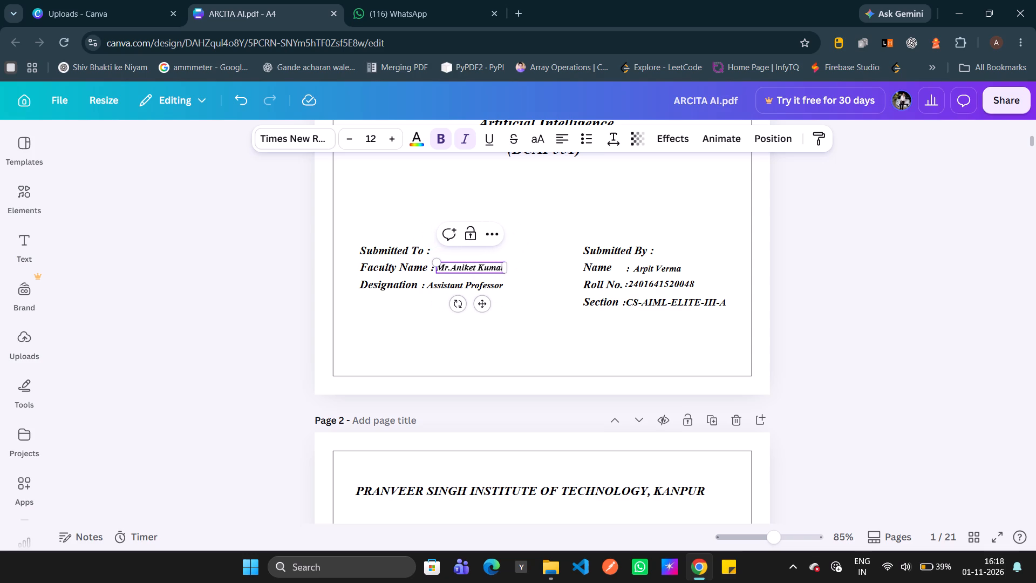
click(322, 261)
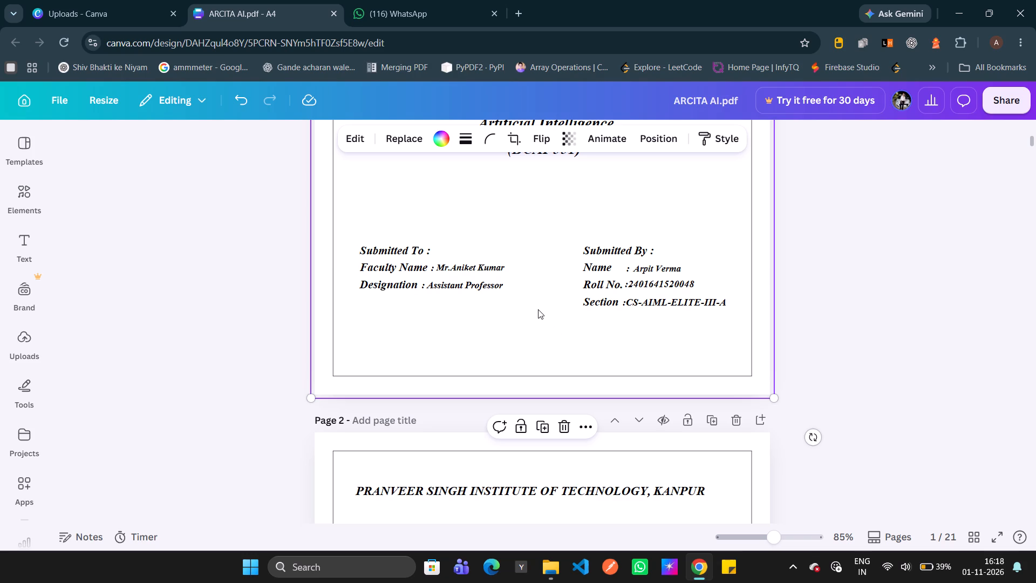
Move the Name label under Submitted By on page 1 slightly closer to its colon.
scroll(456, 298, up, 10)
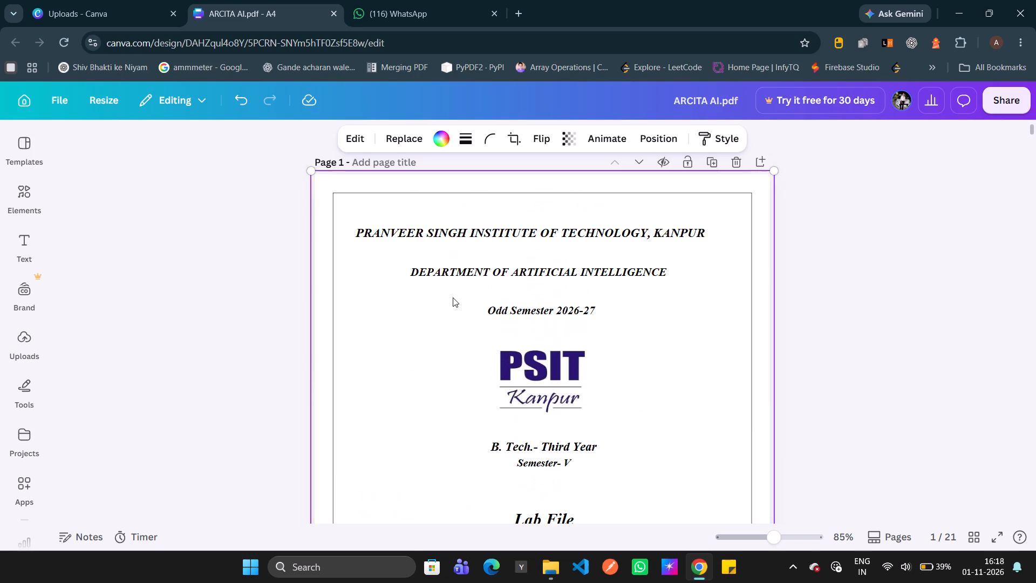
scroll(453, 297, down, 6)
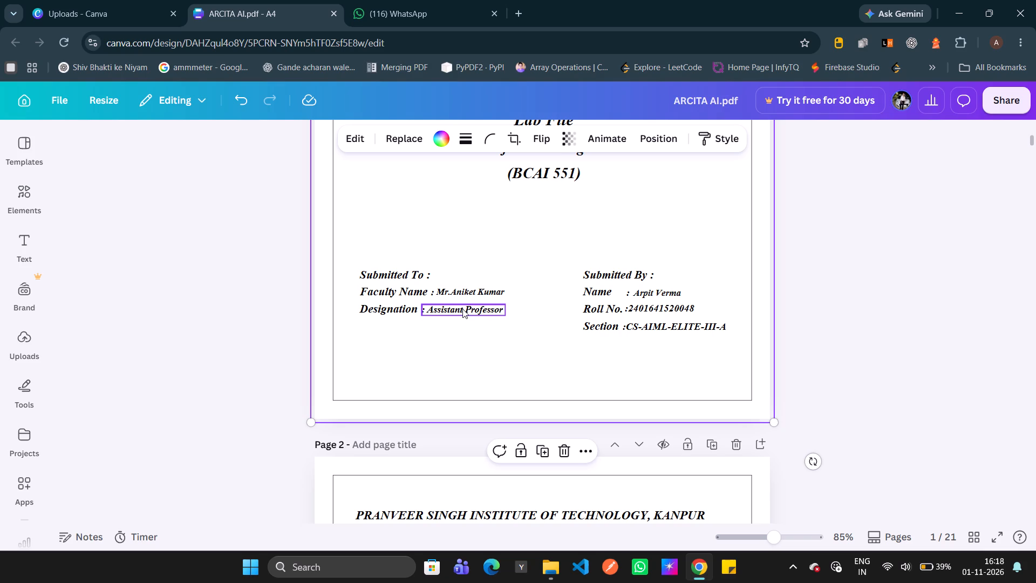
click(659, 295)
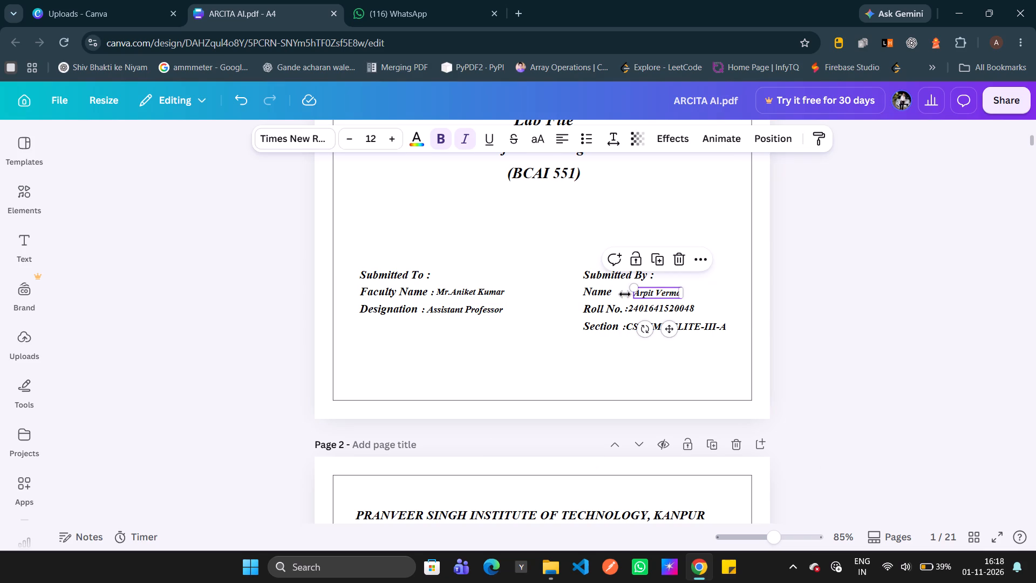
click(625, 294)
click(605, 294)
drag(601, 291, 606, 293)
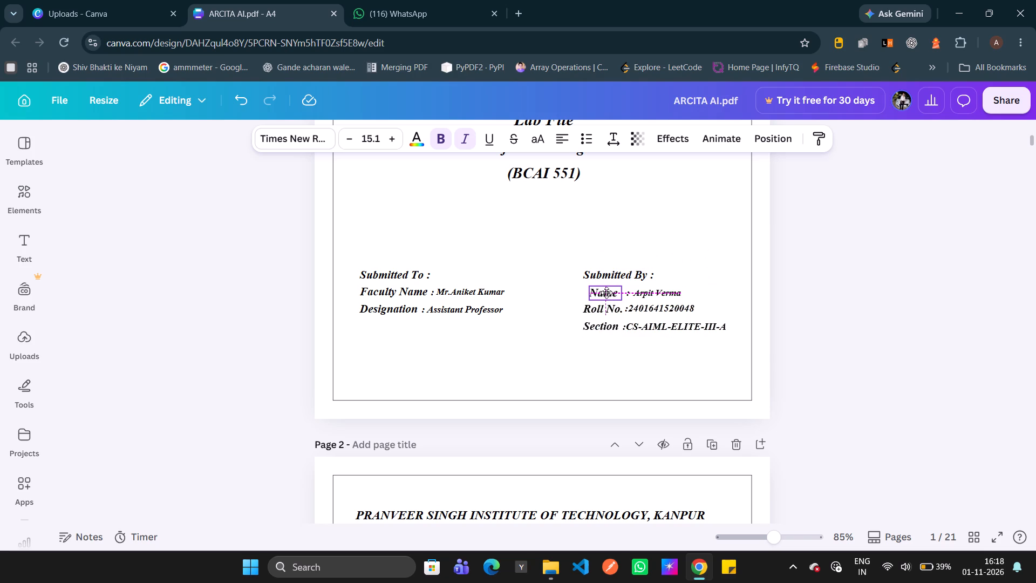
drag(606, 293, 609, 293)
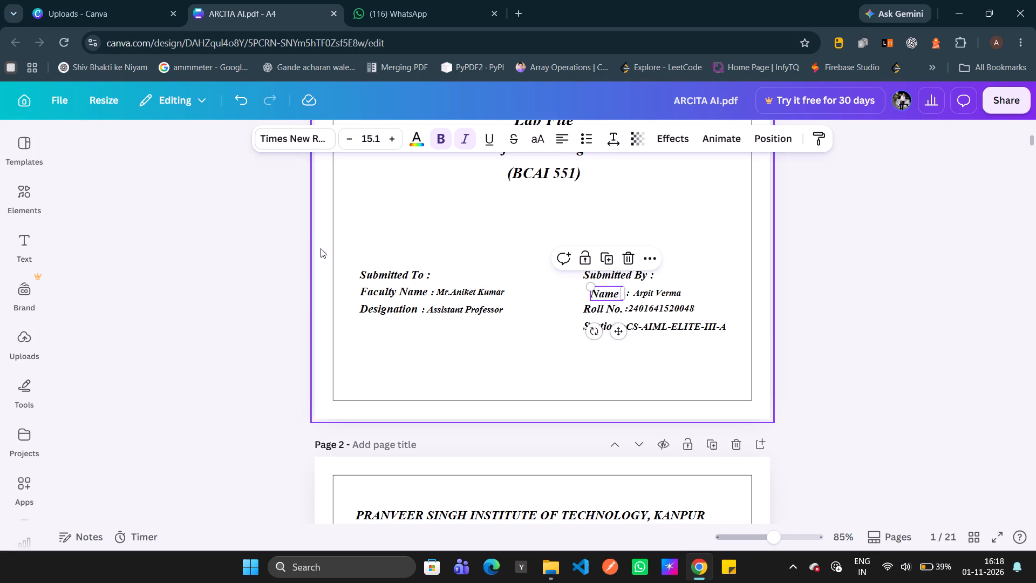
click(313, 246)
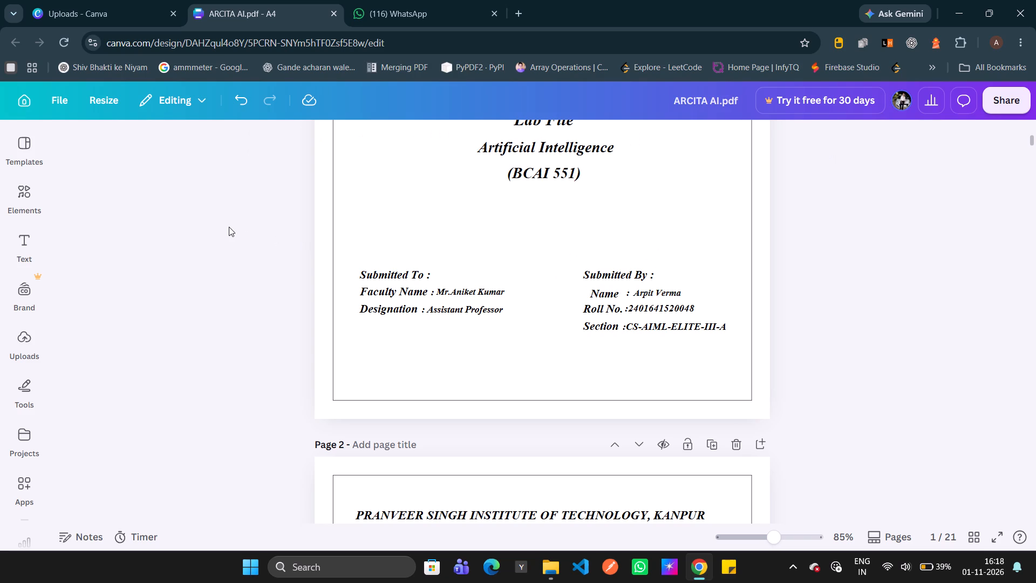
Review the details on the page 1 cover and compare them with the duplicate on page 2.
scroll(459, 276, down, 3)
scroll(459, 276, up, 9)
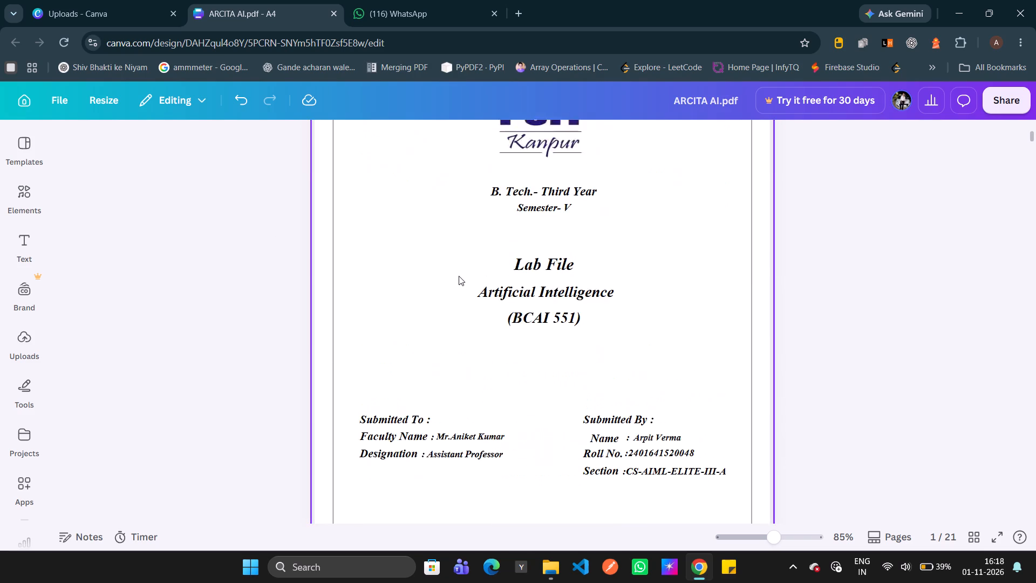
scroll(459, 276, up, 8)
scroll(459, 276, down, 5)
scroll(459, 276, up, 3)
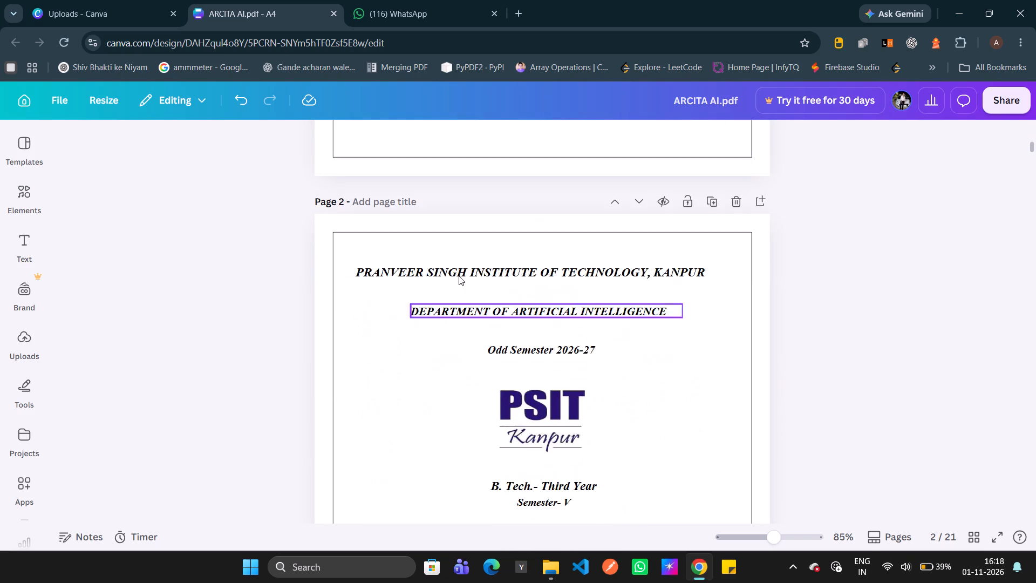
scroll(459, 276, up, 1)
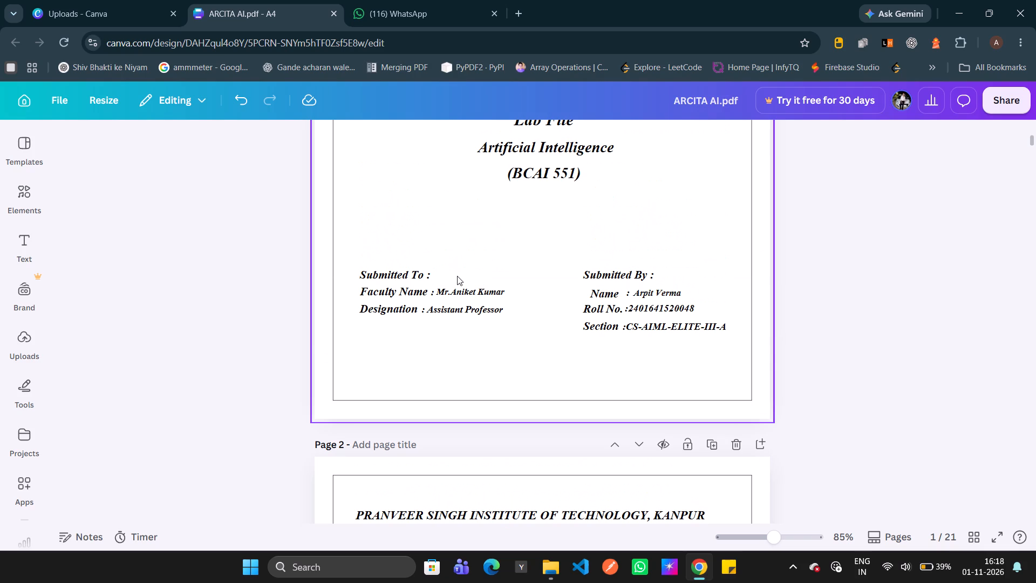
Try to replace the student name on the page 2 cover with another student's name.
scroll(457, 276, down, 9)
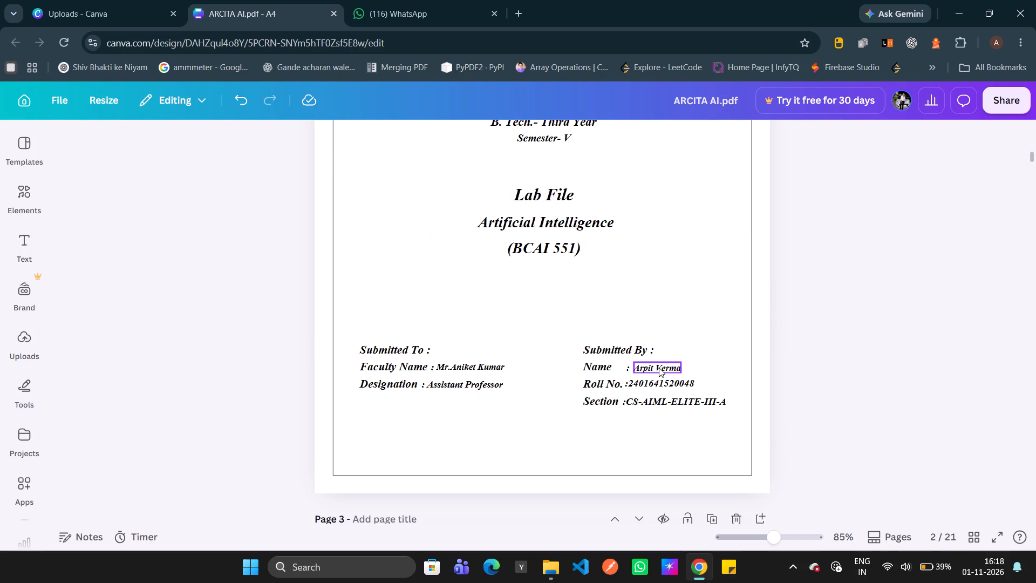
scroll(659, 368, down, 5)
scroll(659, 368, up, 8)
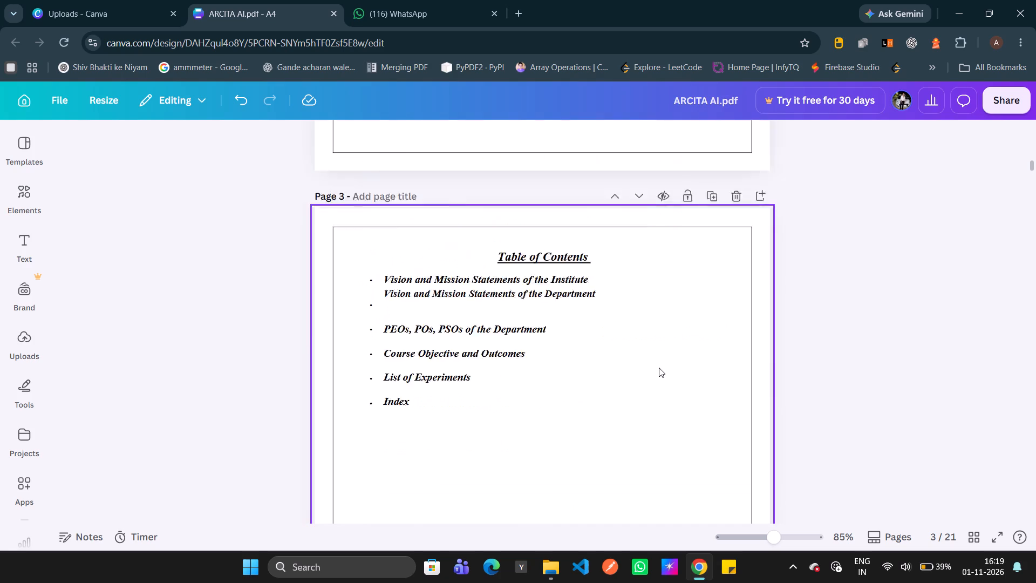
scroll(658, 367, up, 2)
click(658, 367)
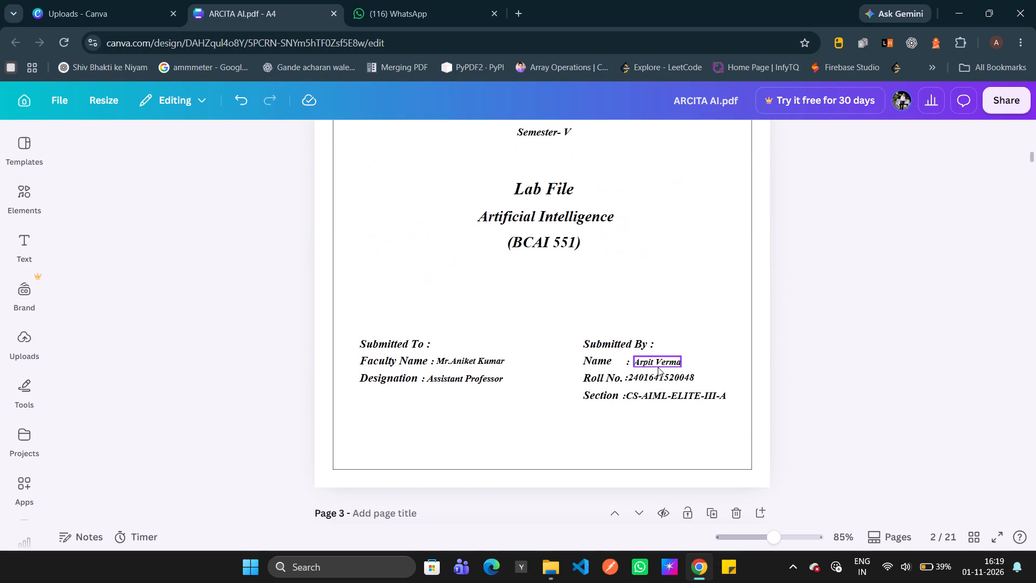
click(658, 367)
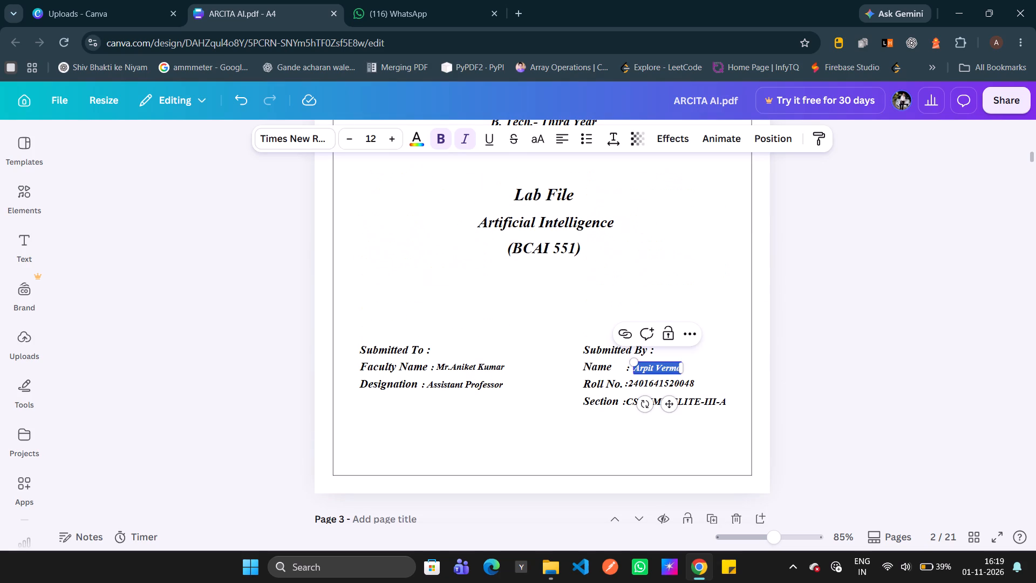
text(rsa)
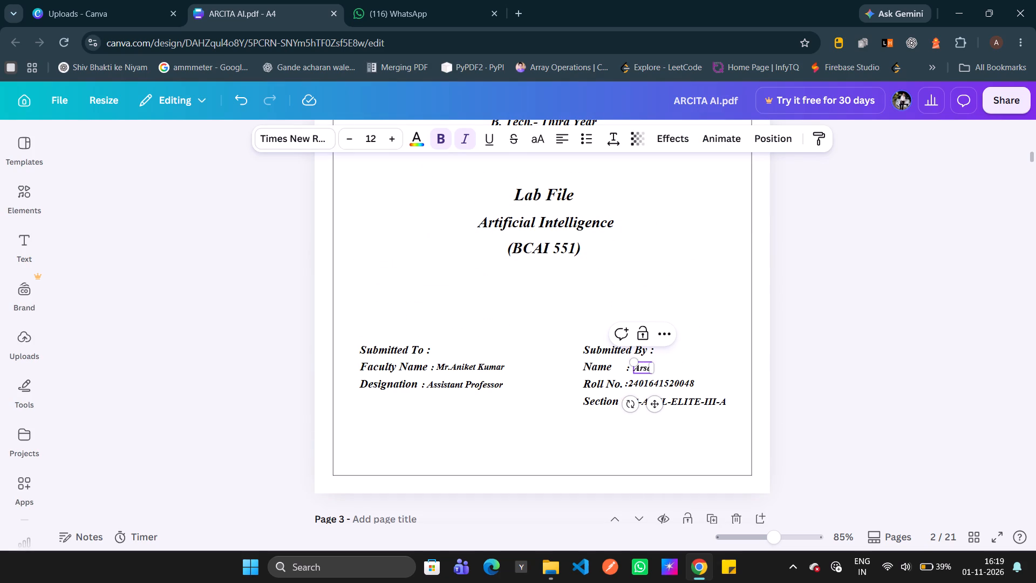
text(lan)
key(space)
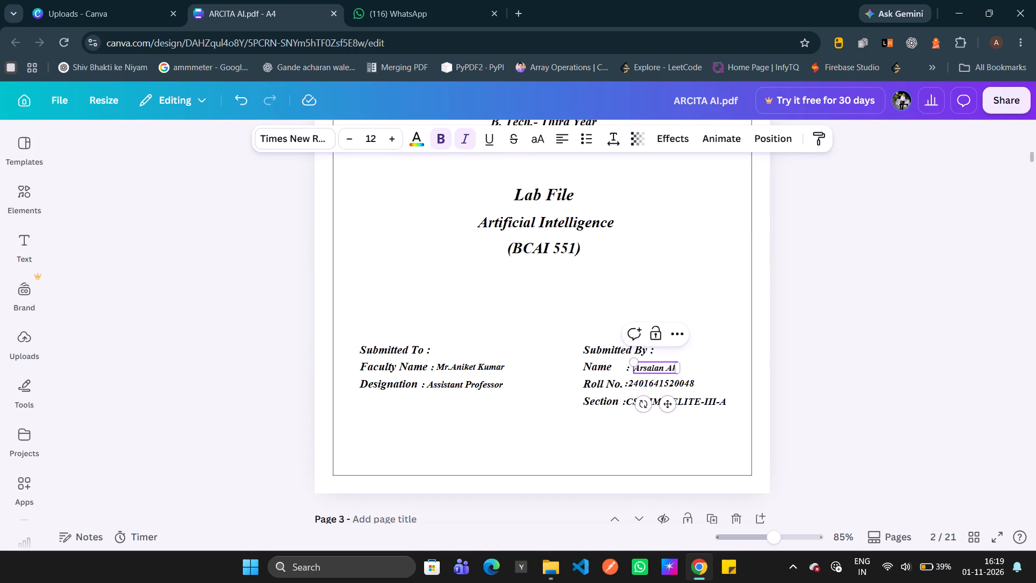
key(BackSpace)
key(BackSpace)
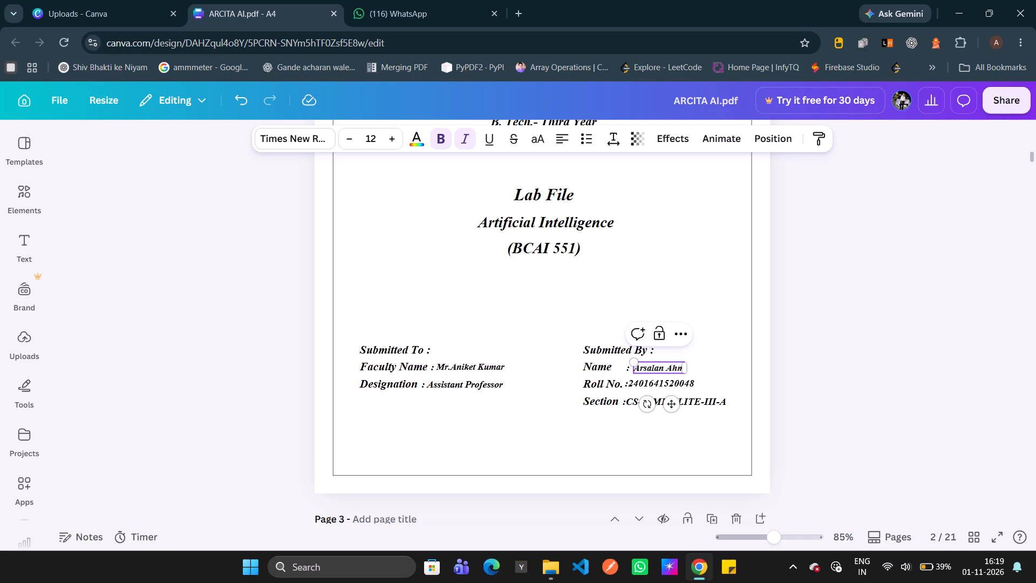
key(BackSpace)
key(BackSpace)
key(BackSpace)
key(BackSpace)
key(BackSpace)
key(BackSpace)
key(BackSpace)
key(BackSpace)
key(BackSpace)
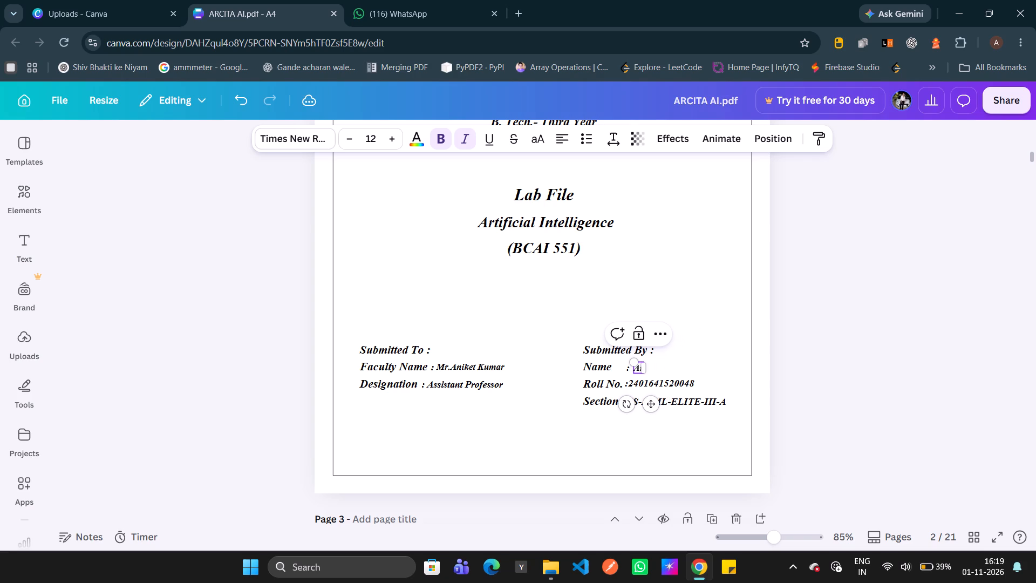
Complete the student name on the page 2 cover with the second student's full name, correcting its spelling.
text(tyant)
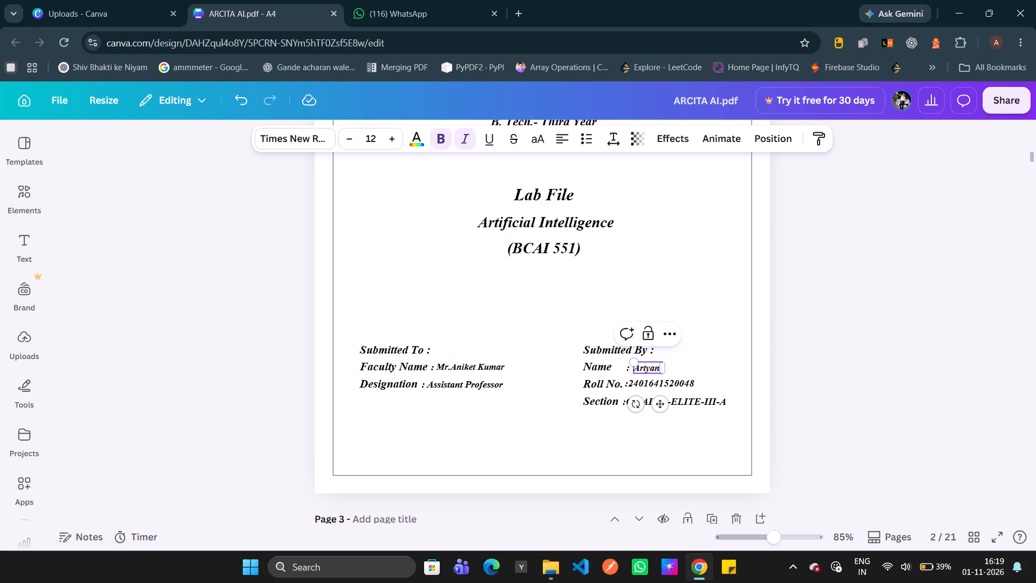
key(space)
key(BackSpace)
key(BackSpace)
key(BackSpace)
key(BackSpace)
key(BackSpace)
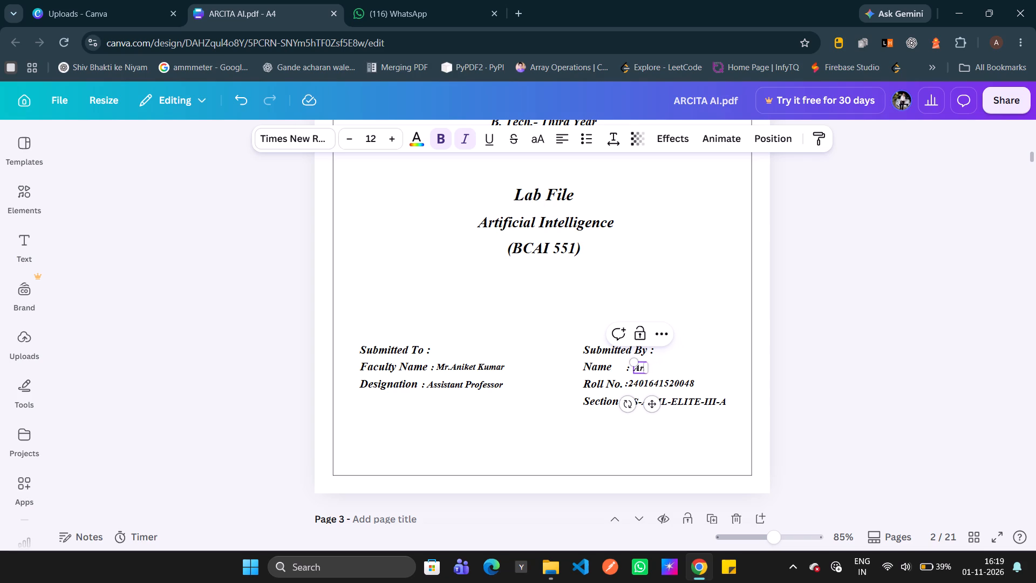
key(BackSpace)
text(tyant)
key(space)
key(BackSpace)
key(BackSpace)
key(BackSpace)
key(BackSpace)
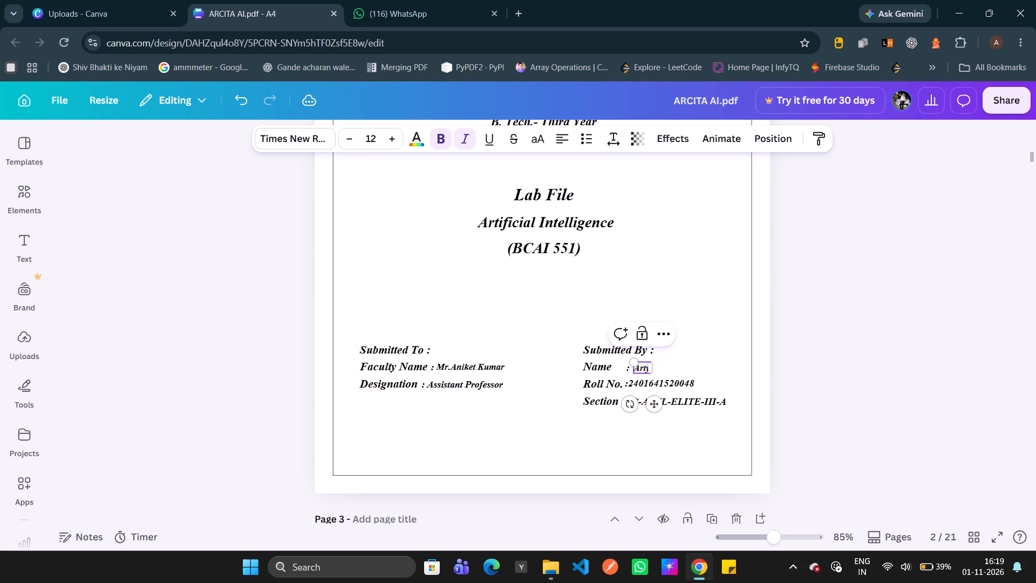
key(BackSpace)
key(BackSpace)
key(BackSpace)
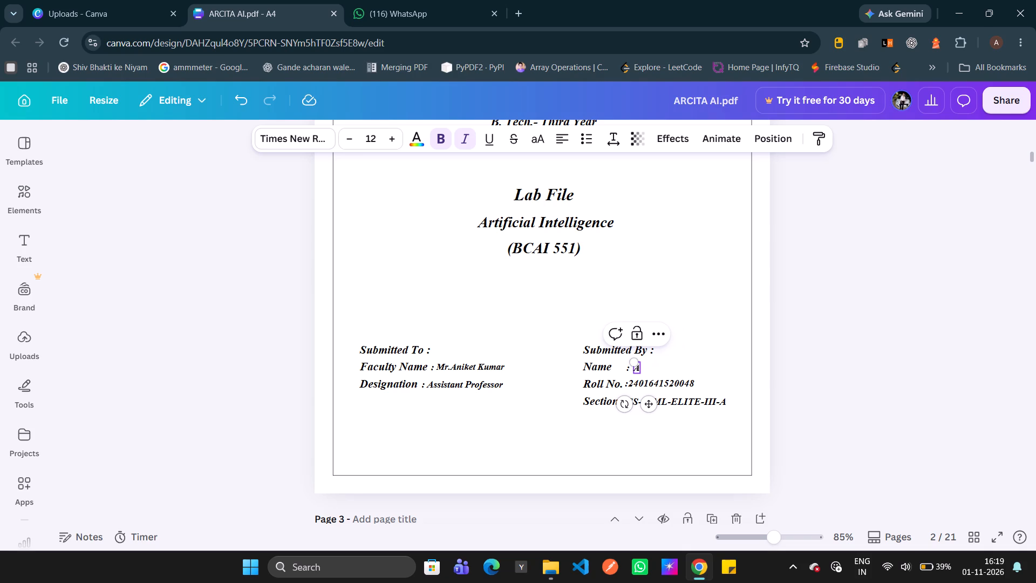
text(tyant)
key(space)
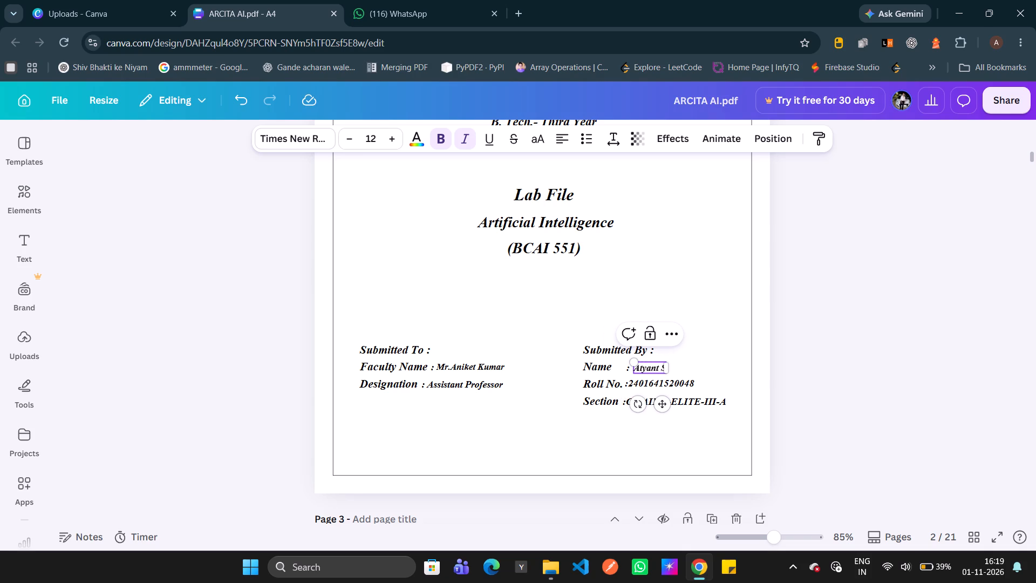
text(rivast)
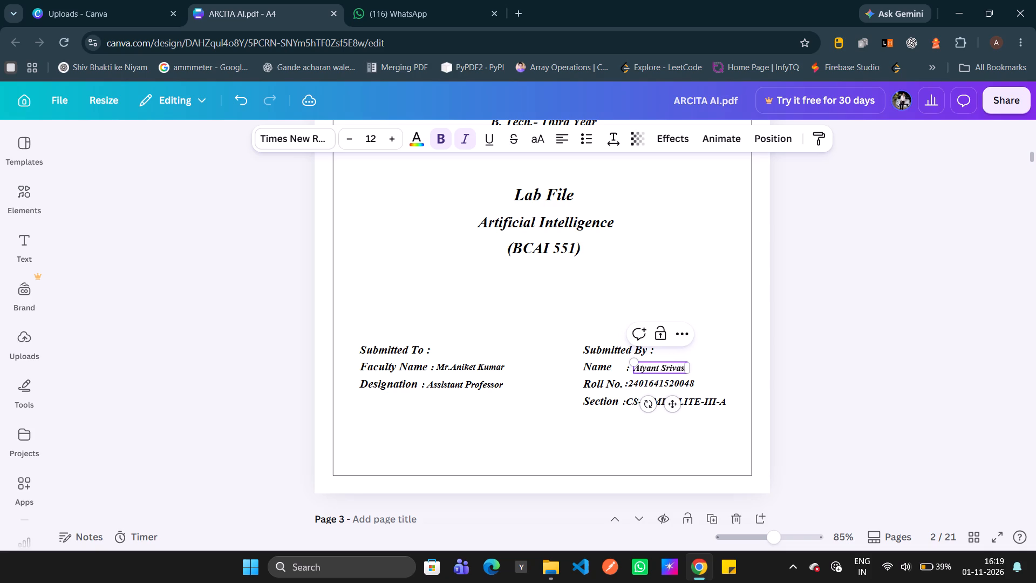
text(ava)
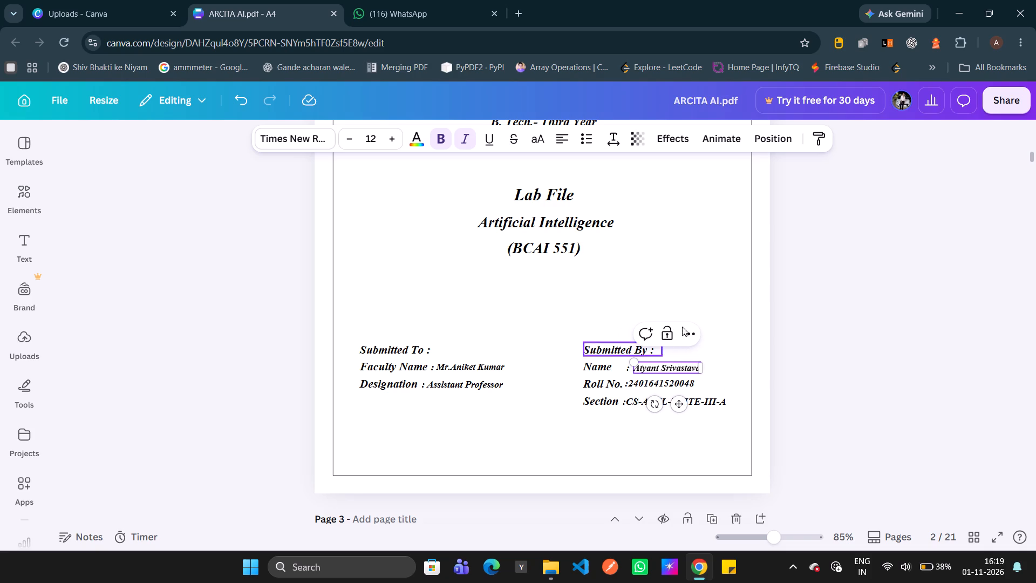
click(321, 213)
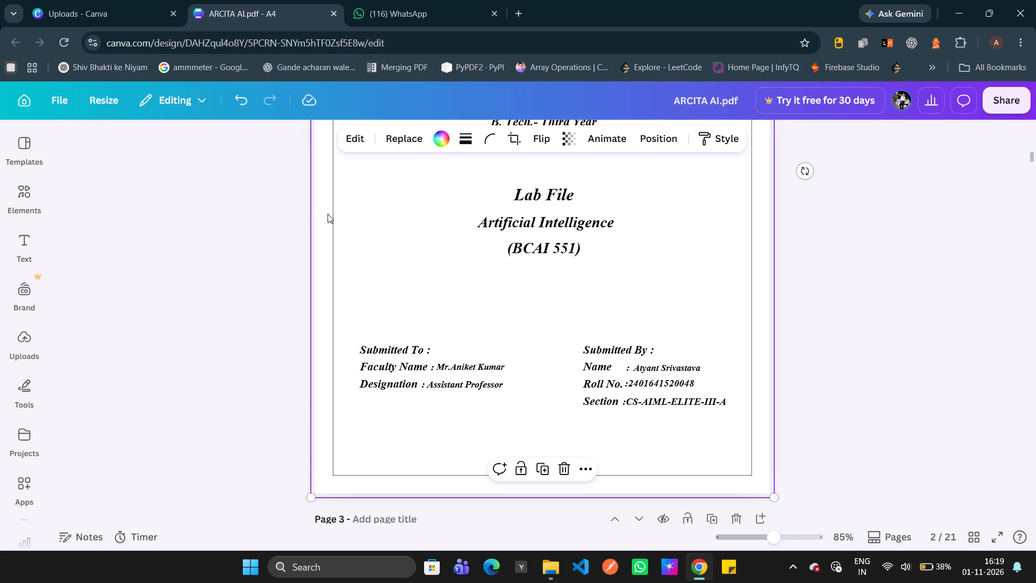
Update the roll number on the page 2 cover to the second student's by replacing its last two digits.
double_click(670, 383)
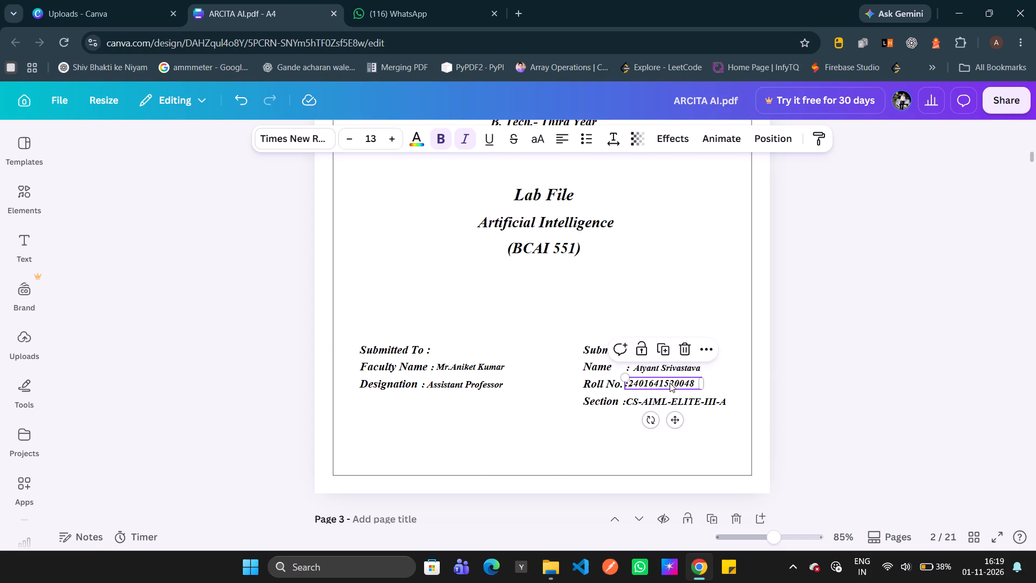
click(687, 381)
click(694, 384)
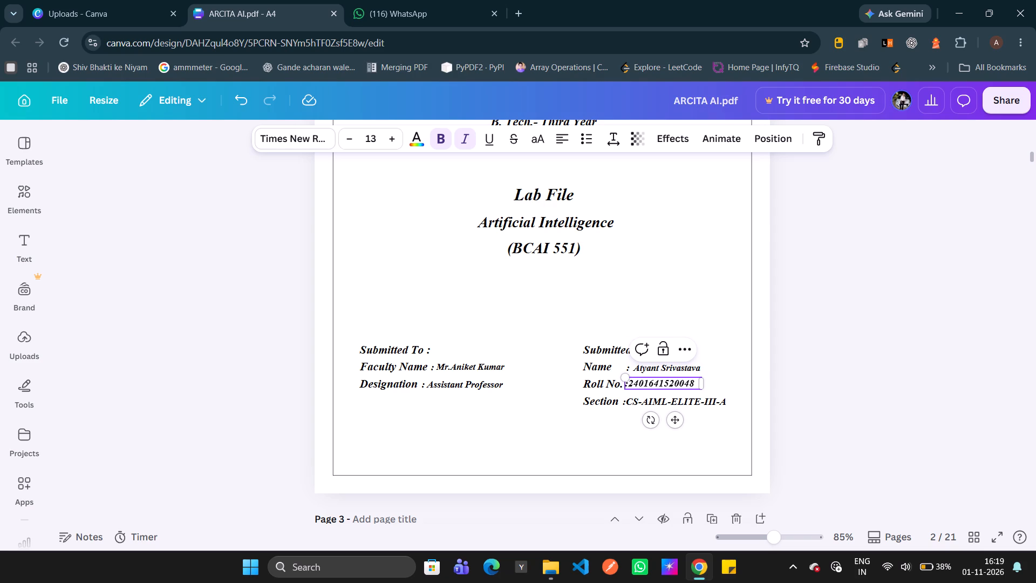
key(BackSpace)
key(BackSpace)
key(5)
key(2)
click(326, 290)
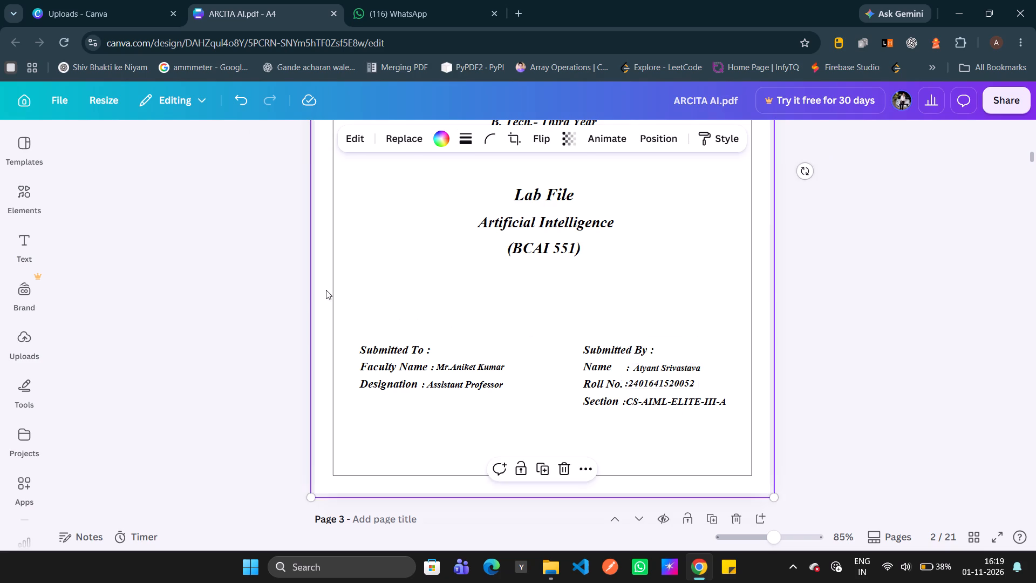
Open the department line on the page 2 cover for editing, placing the insertion point at its end.
scroll(471, 328, up, 5)
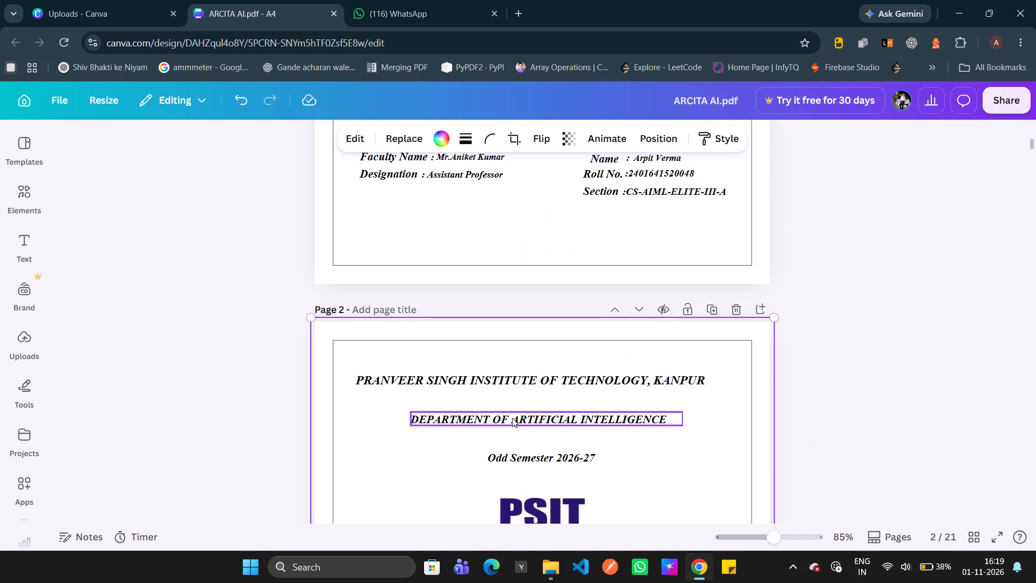
click(675, 418)
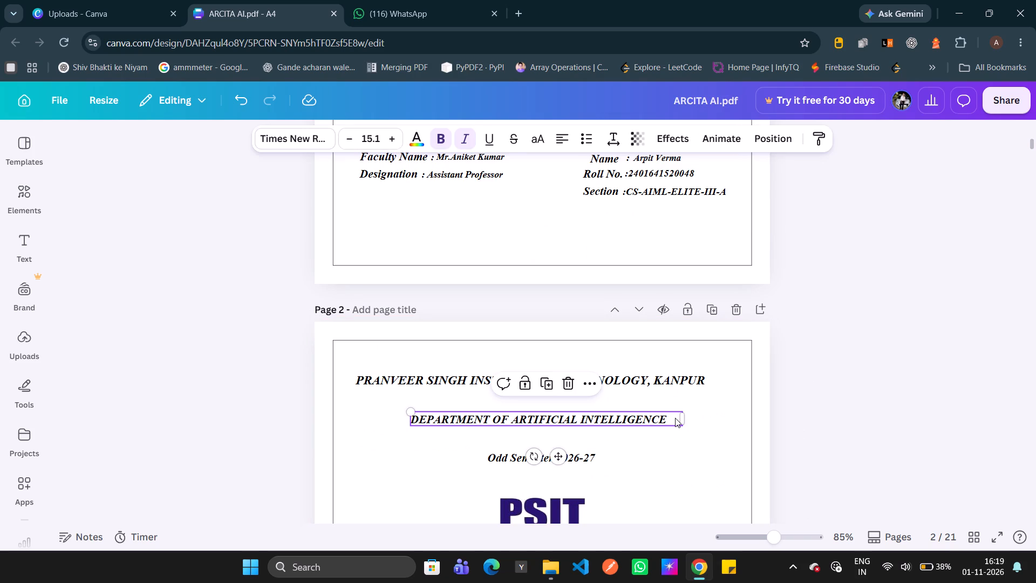
click(675, 418)
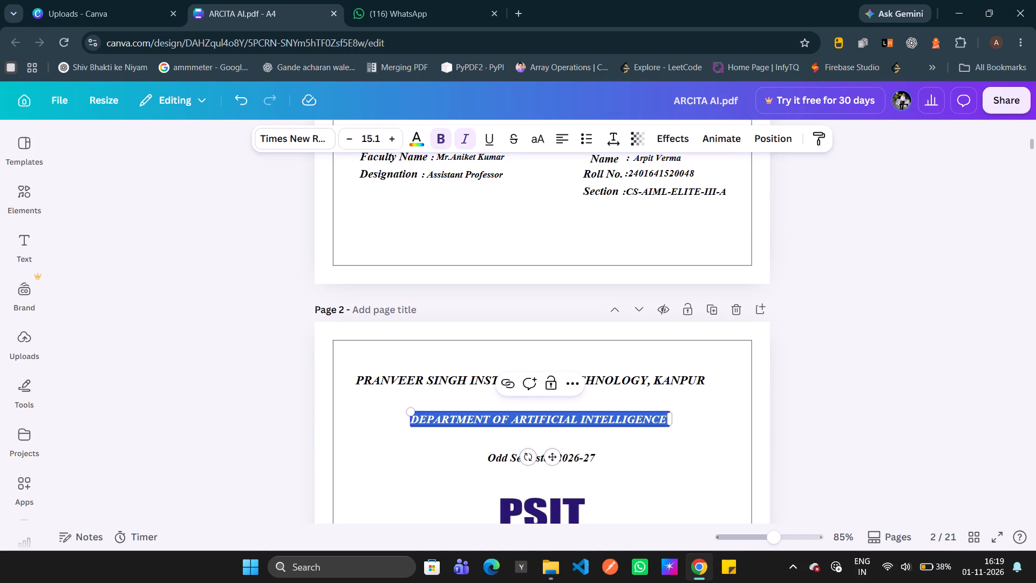
click(660, 423)
click(665, 420)
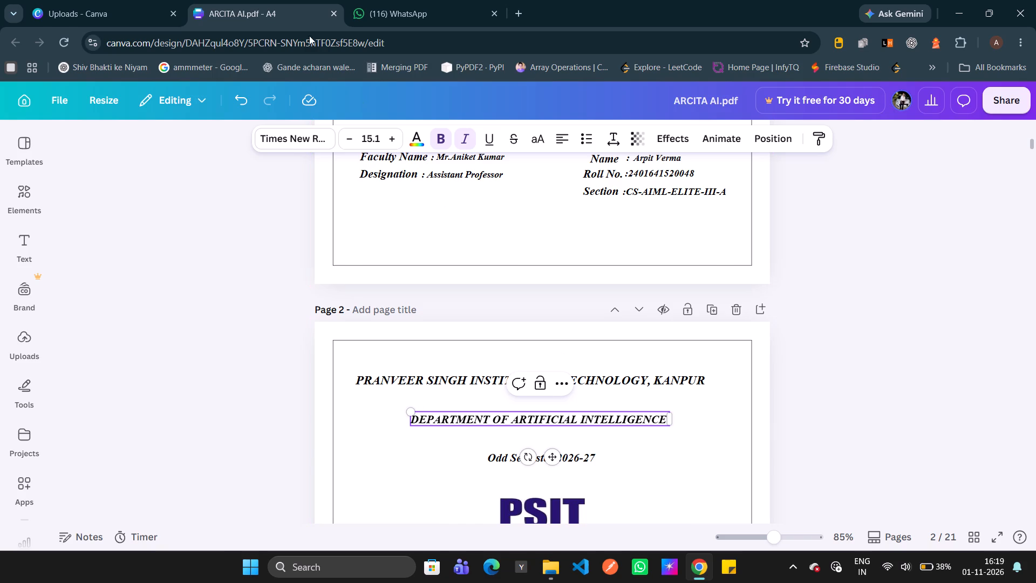
Open the DBMSAnsh -27.pdf design from the Uploads folder.
click(70, 0)
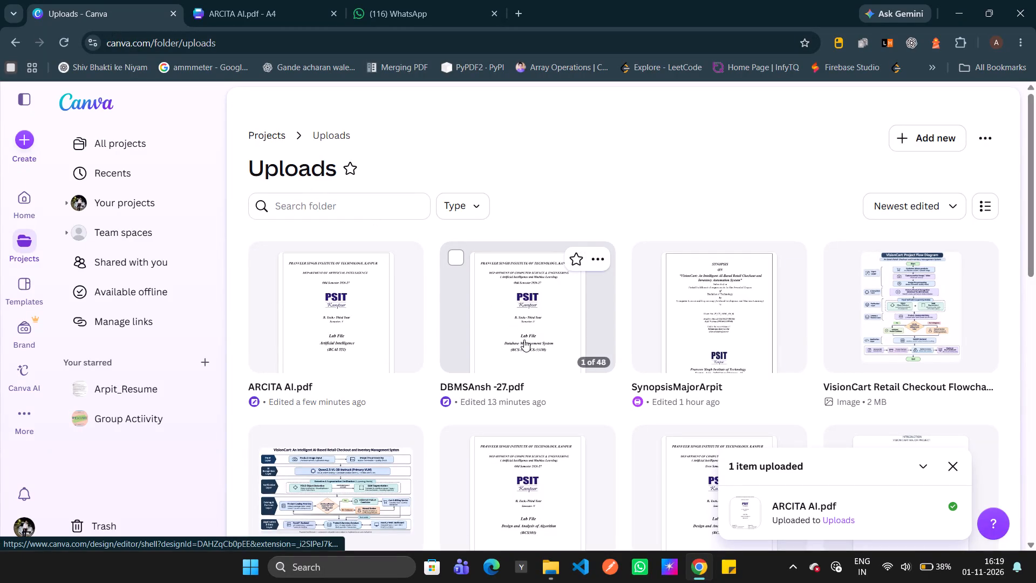
click(524, 340)
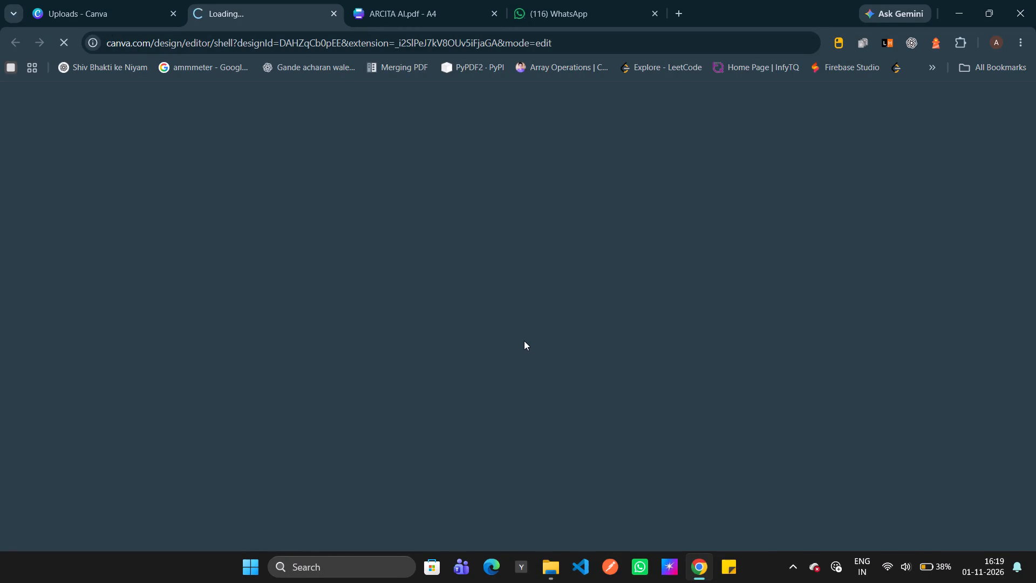
Return to the ARCITA AI.pdf design and review the faculty and student details on the page 2 cover.
click(386, 0)
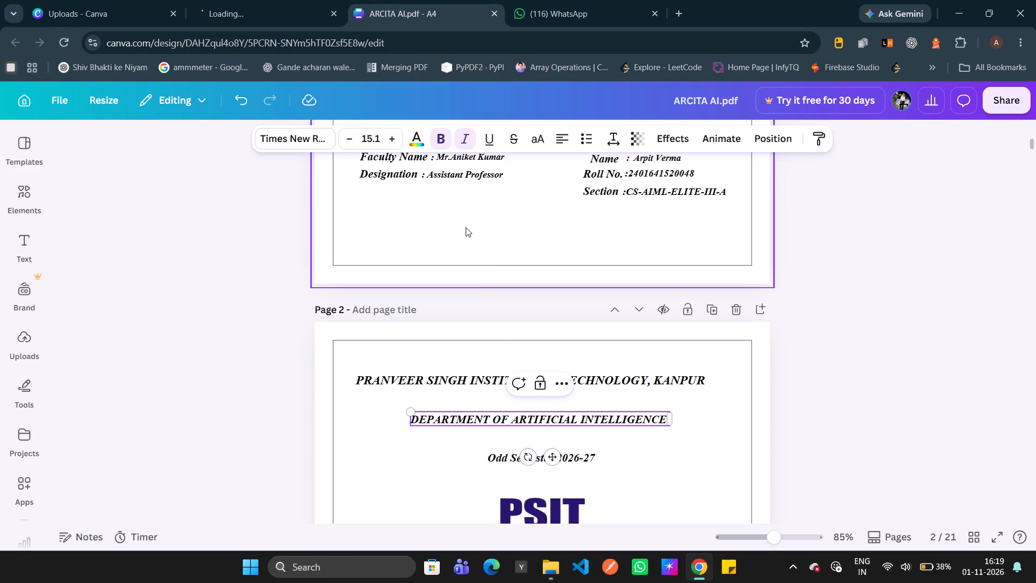
scroll(596, 419, down, 3)
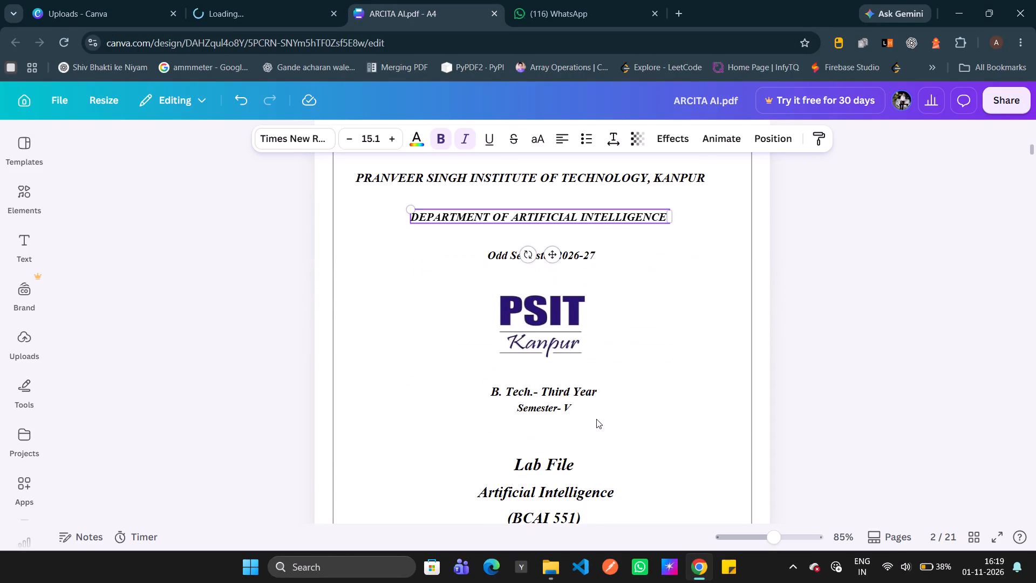
scroll(596, 418, down, 4)
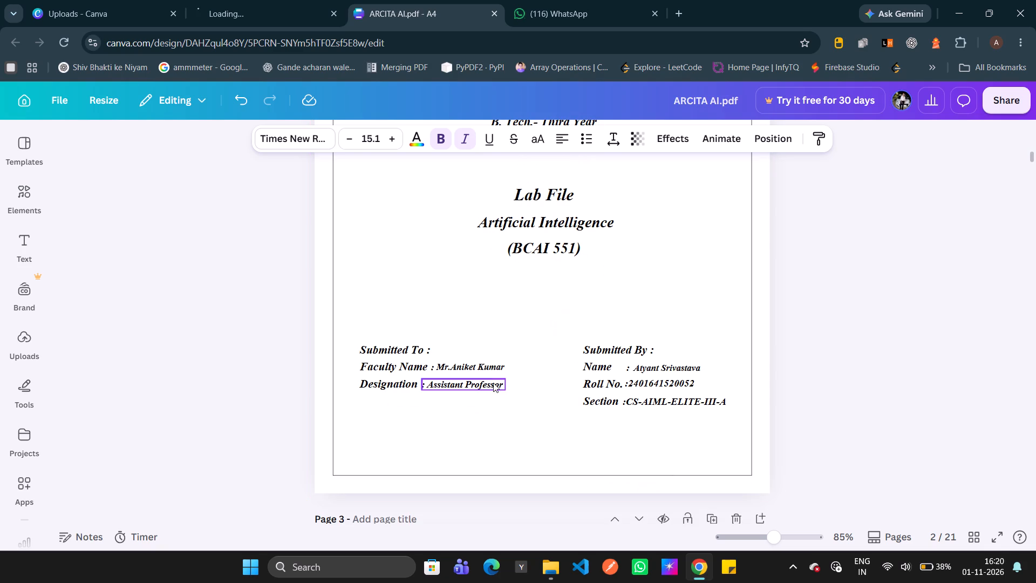
scroll(566, 355, up, 4)
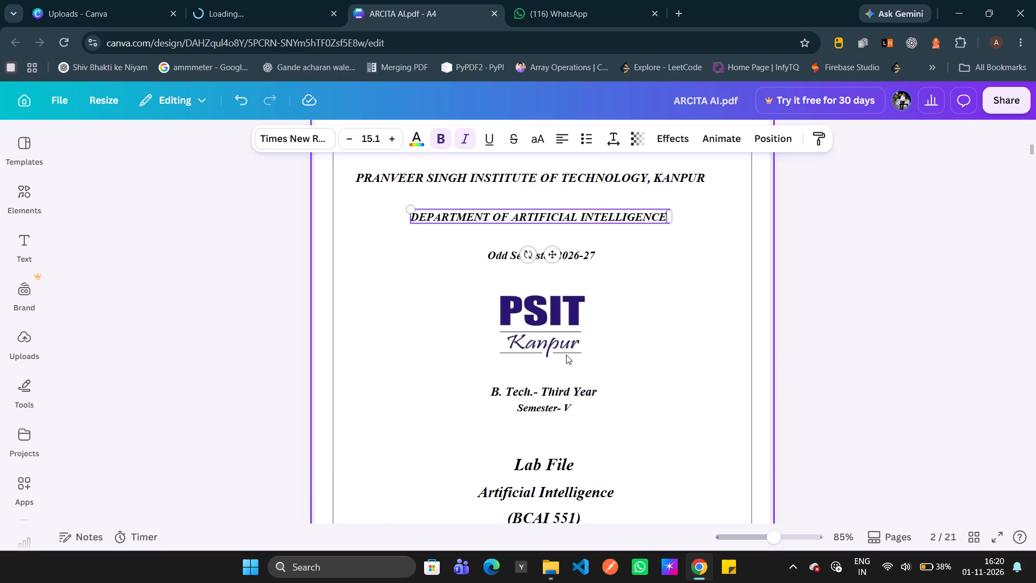
scroll(566, 355, up, 1)
Switch to the DBMSAnsh -27.pdf design to view its cover.
click(303, 3)
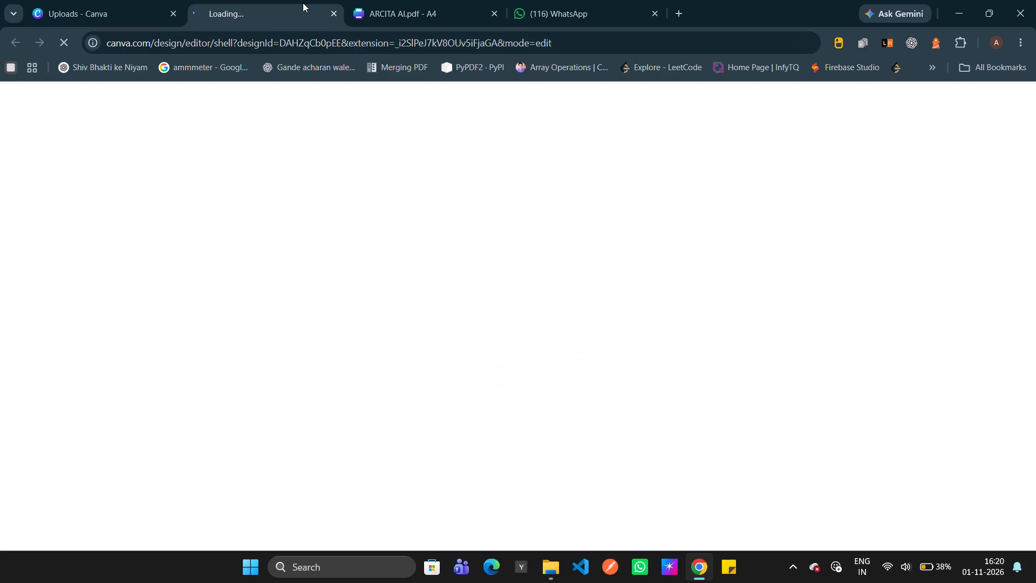
Return to the ARCITA AI.pdf design and review the page 1 and page 2 covers and the Table of Contents page.
click(385, 0)
scroll(552, 315, up, 3)
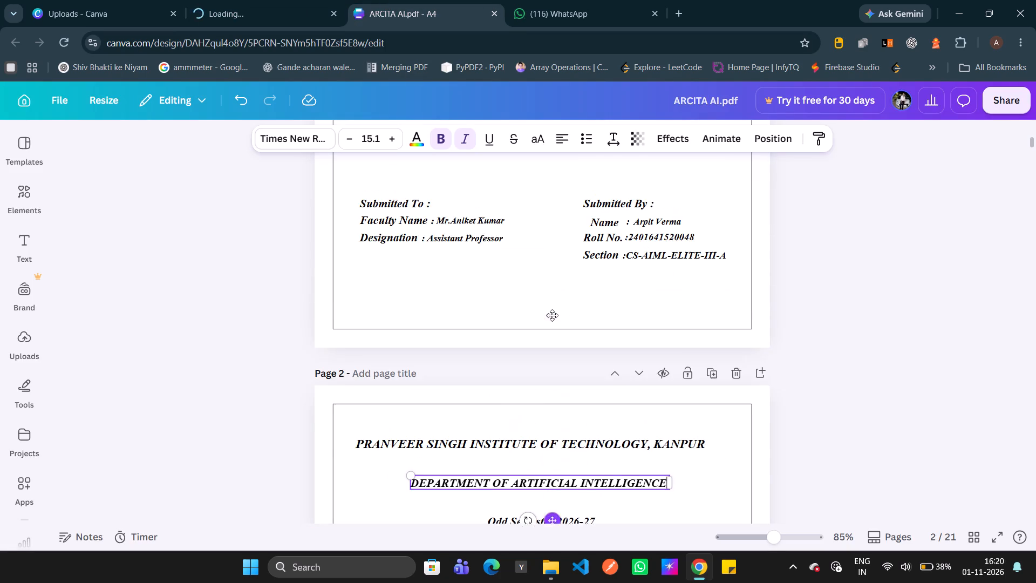
scroll(552, 315, up, 9)
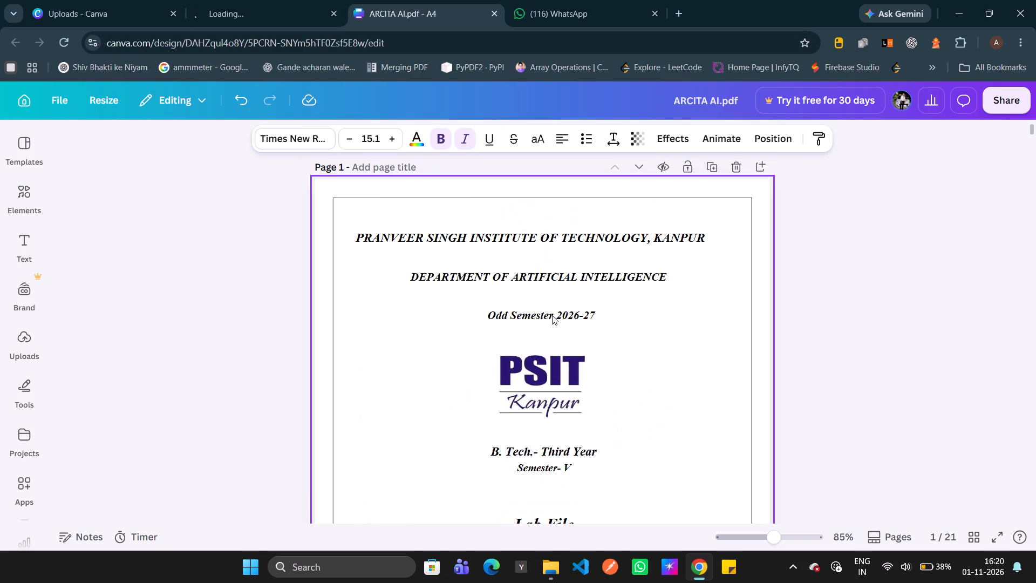
scroll(552, 315, up, 4)
scroll(551, 315, down, 4)
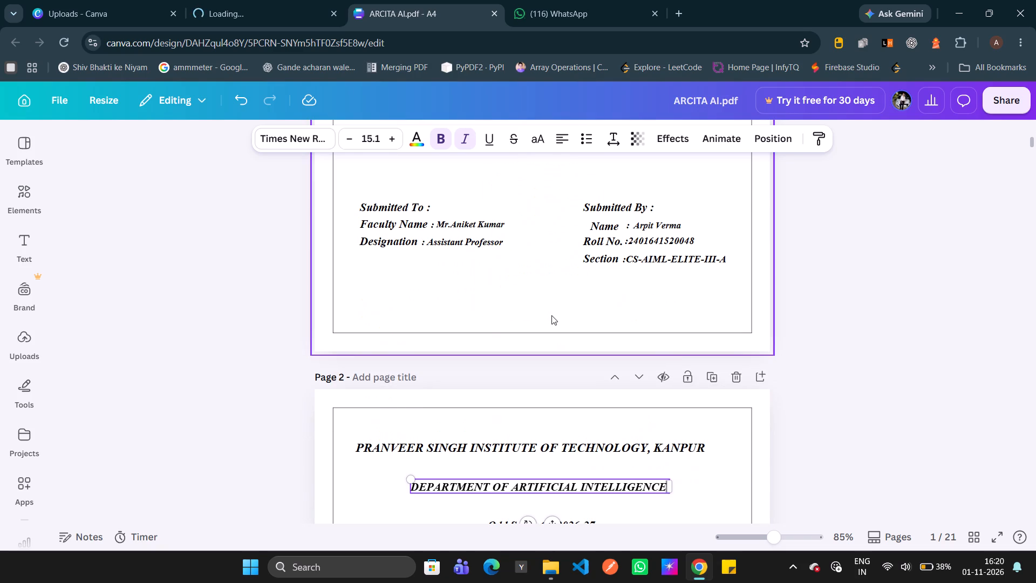
scroll(551, 313, down, 6)
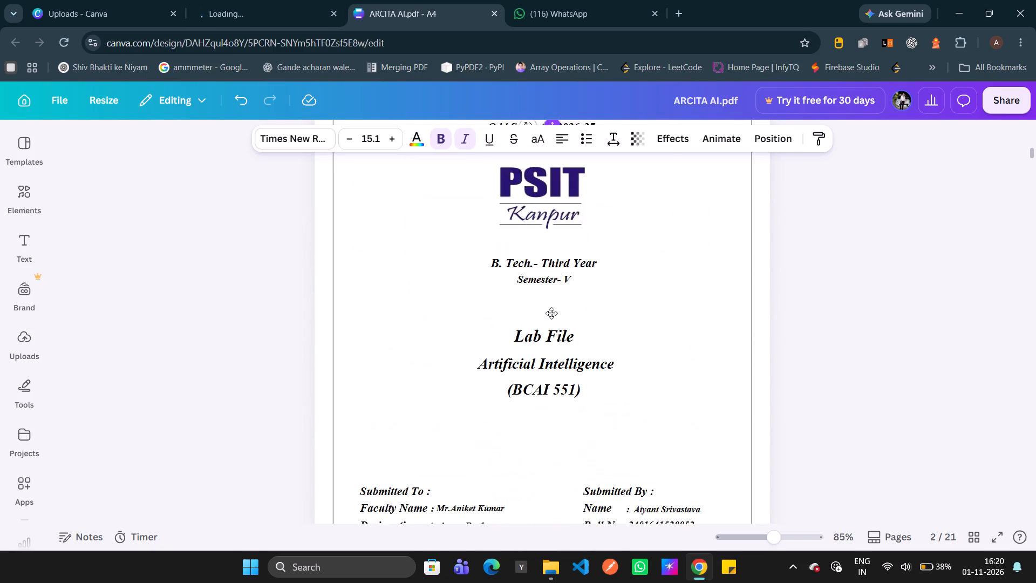
scroll(551, 313, down, 9)
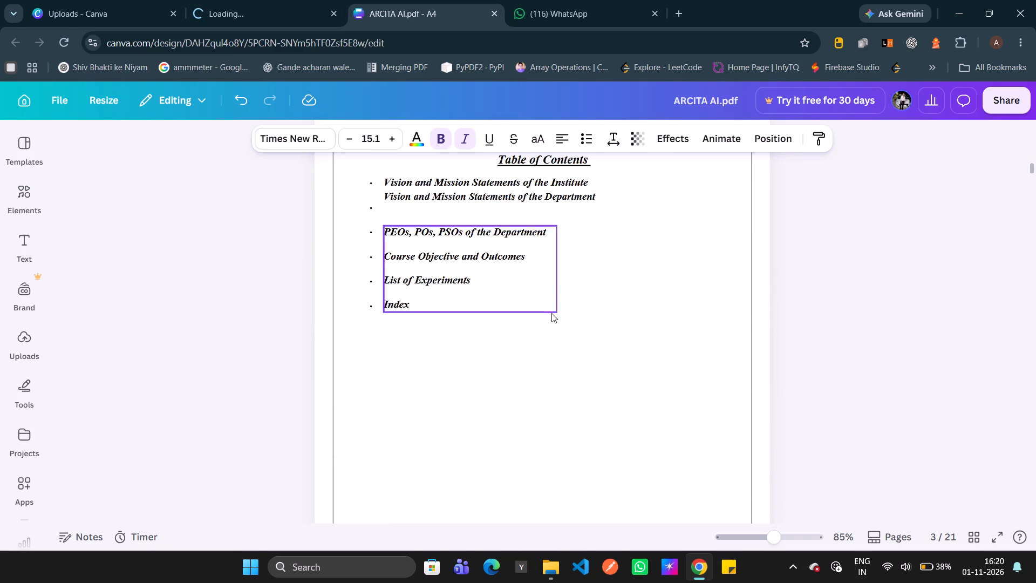
Duplicate the page 2 cover of the ARCITA AI.pdf design.
scroll(551, 313, up, 13)
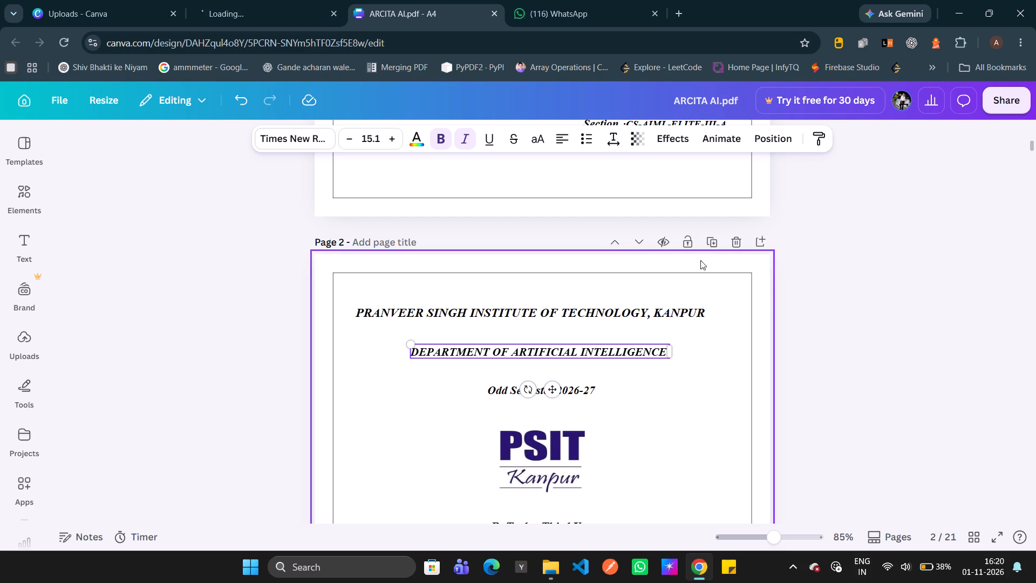
click(705, 238)
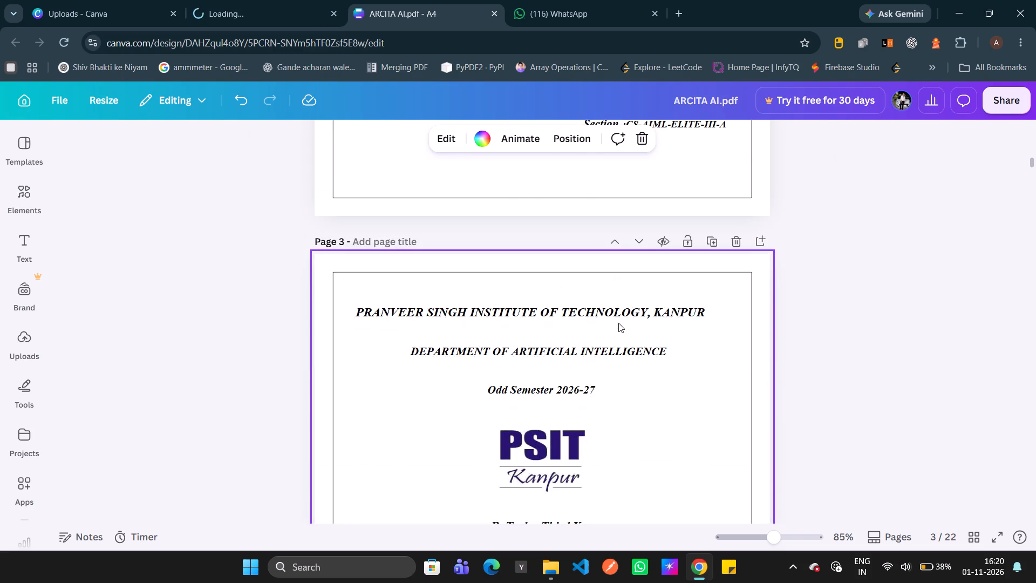
Change the last two digits of the roll number on the duplicated page 3 cover to 40.
scroll(618, 323, down, 8)
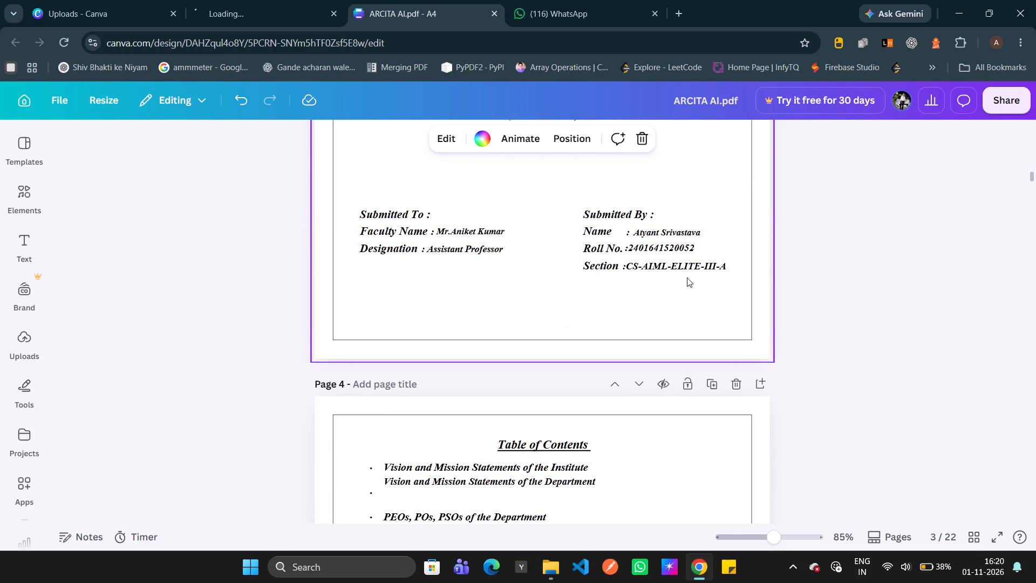
double_click(690, 247)
click(692, 247)
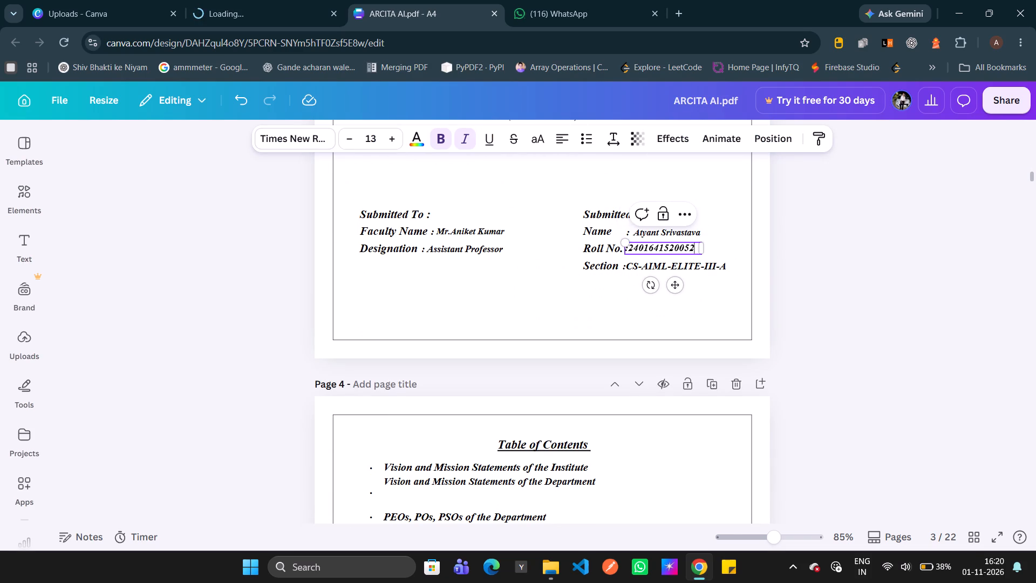
key(BackSpace)
key(BackSpace)
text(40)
Replace the student name under Submitted By on the page 3 cover with the new student's full name.
double_click(704, 233)
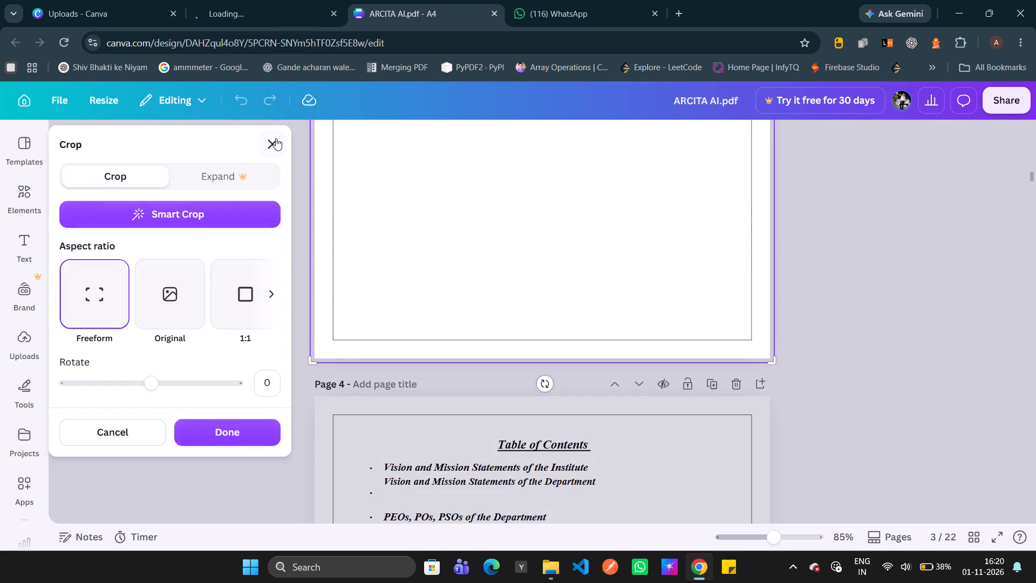
click(276, 139)
double_click(660, 230)
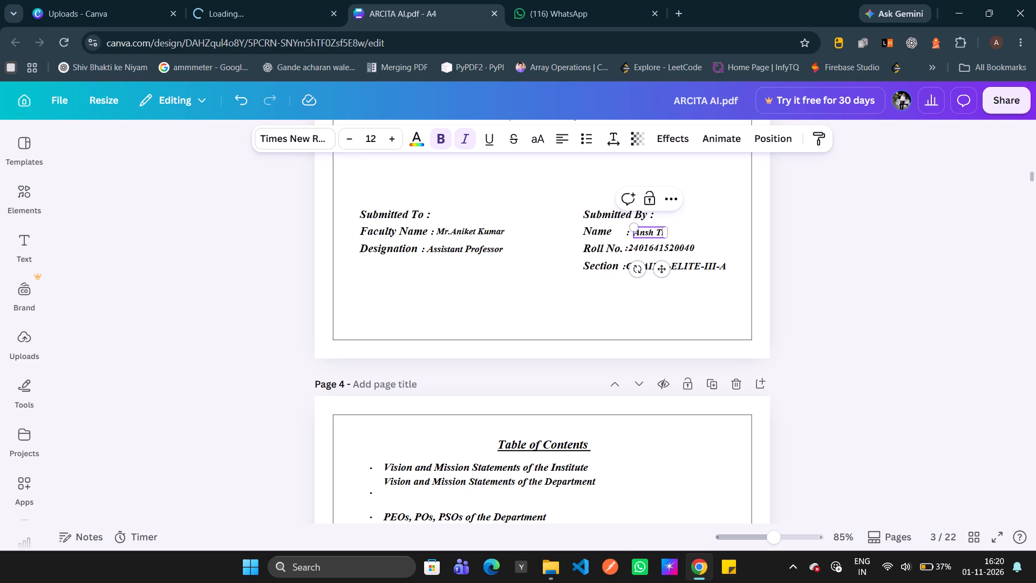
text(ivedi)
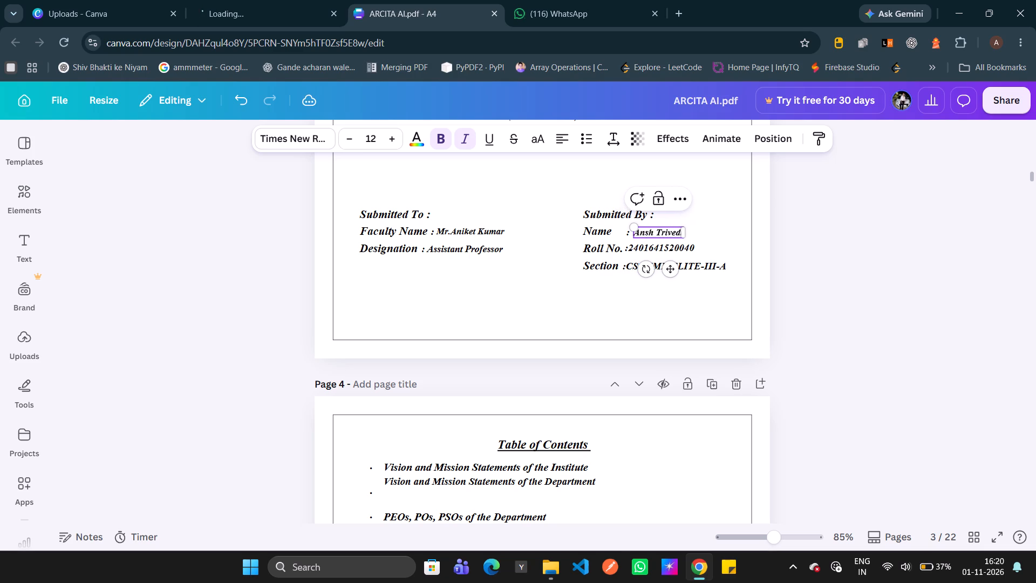
click(765, 243)
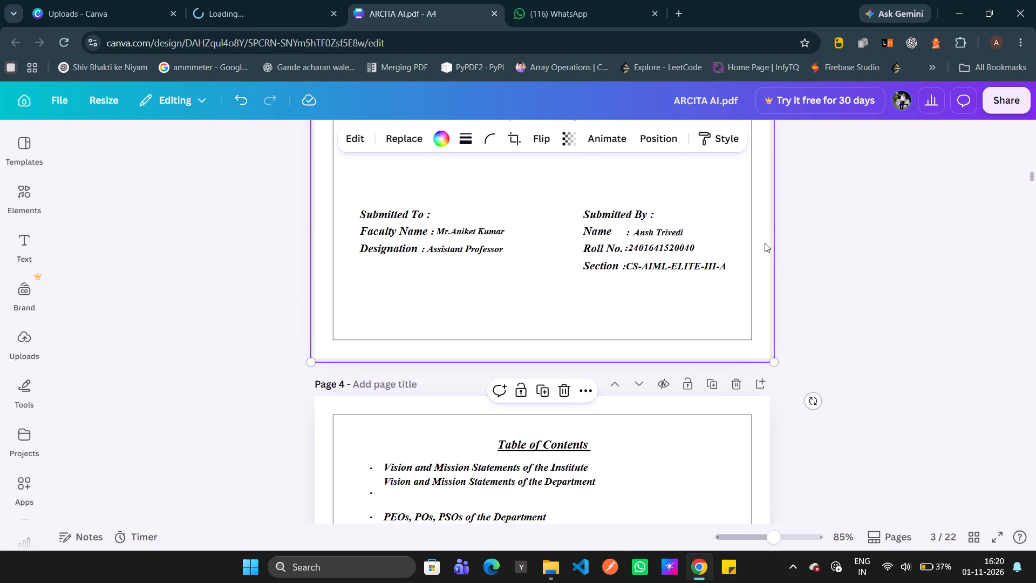
click(827, 255)
Compare the student and faculty details on the covers of pages 1 to 3.
scroll(838, 293, up, 2)
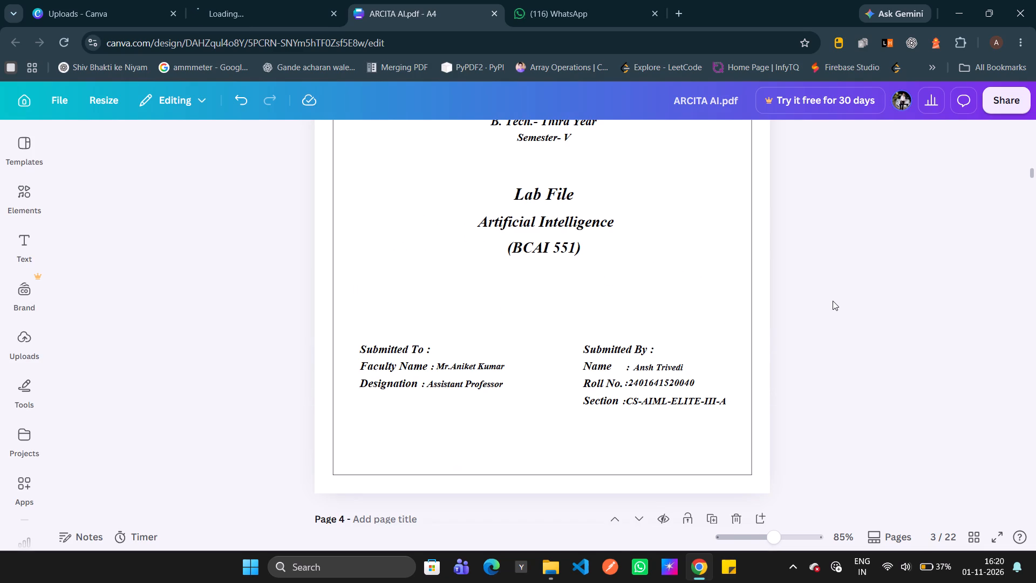
scroll(826, 306, up, 10)
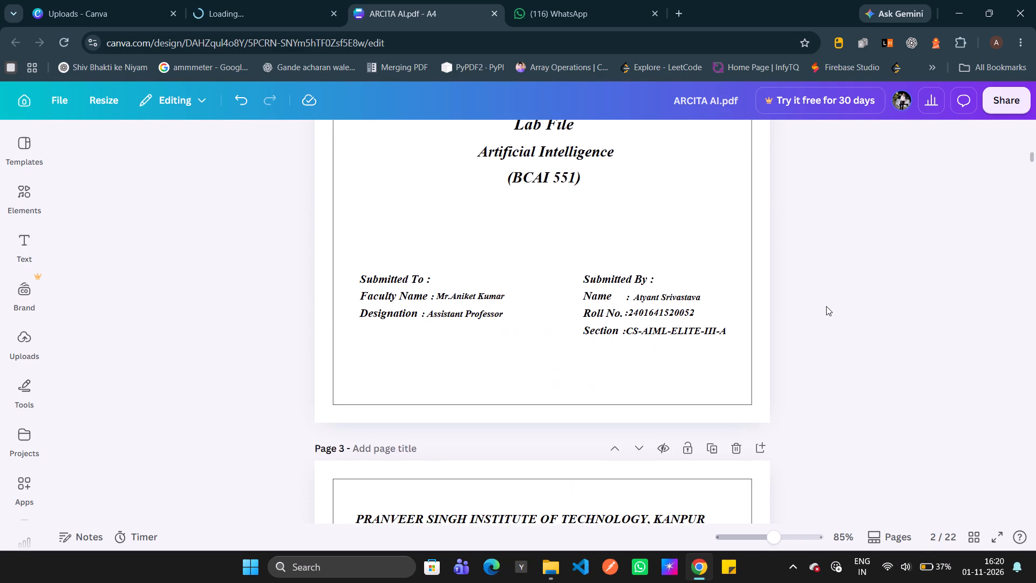
scroll(826, 306, up, 9)
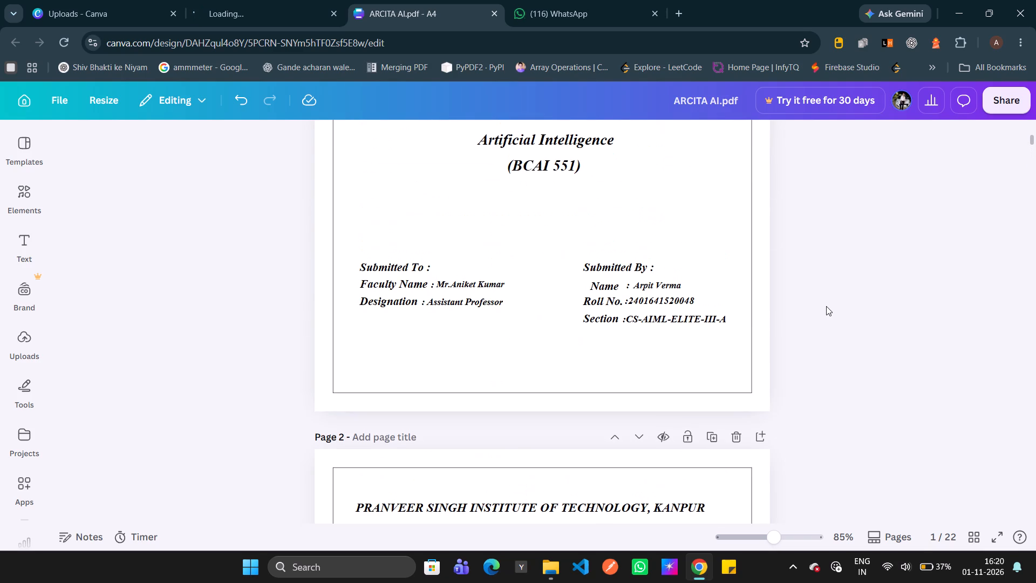
scroll(825, 306, down, 8)
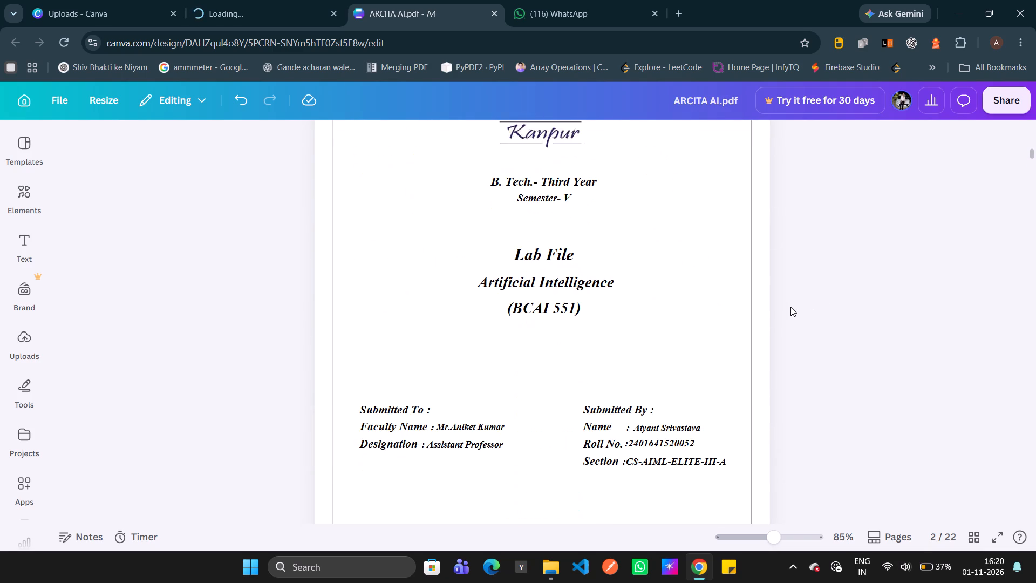
scroll(785, 313, up, 9)
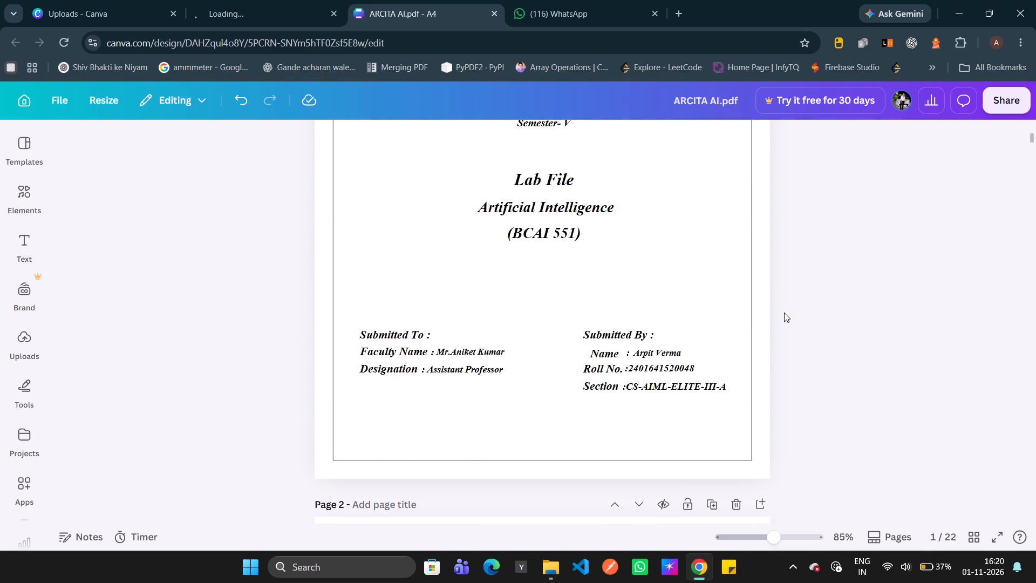
scroll(783, 313, up, 4)
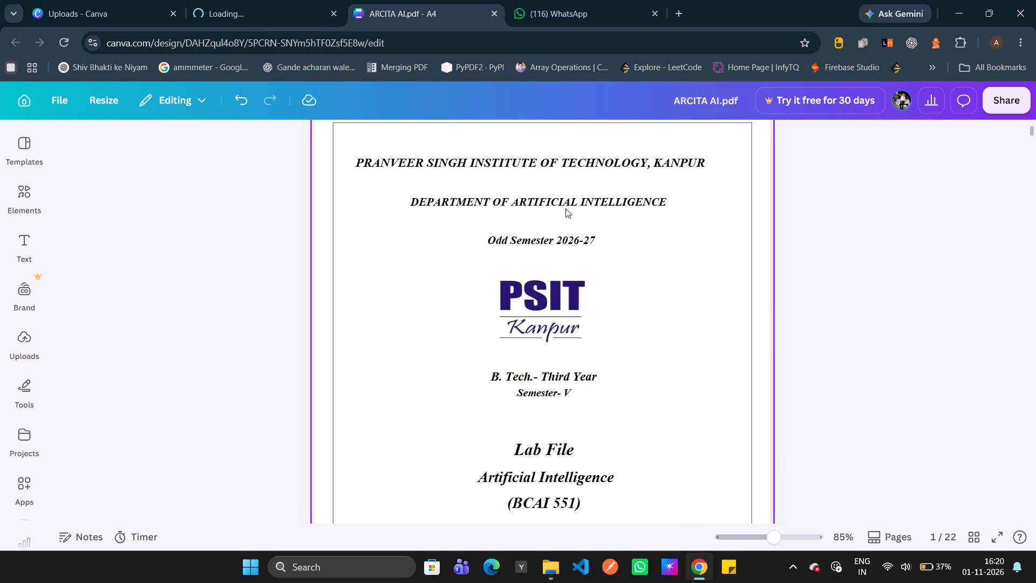
Switch to the DBMSAnsh -27.pdf design to check its loading.
click(237, 0)
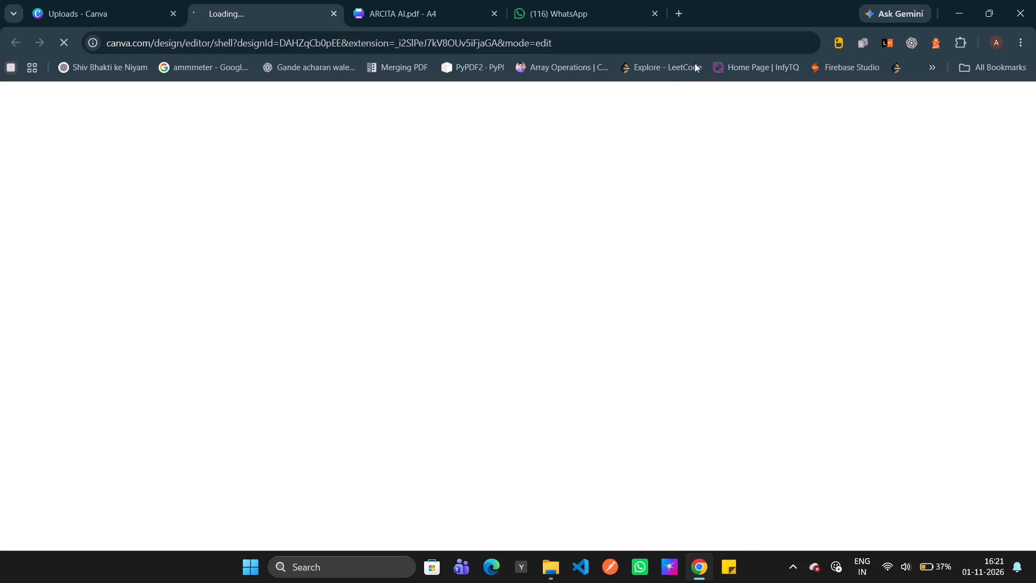
Open a new browser tab and start entering the instagram.com address.
click(681, 4)
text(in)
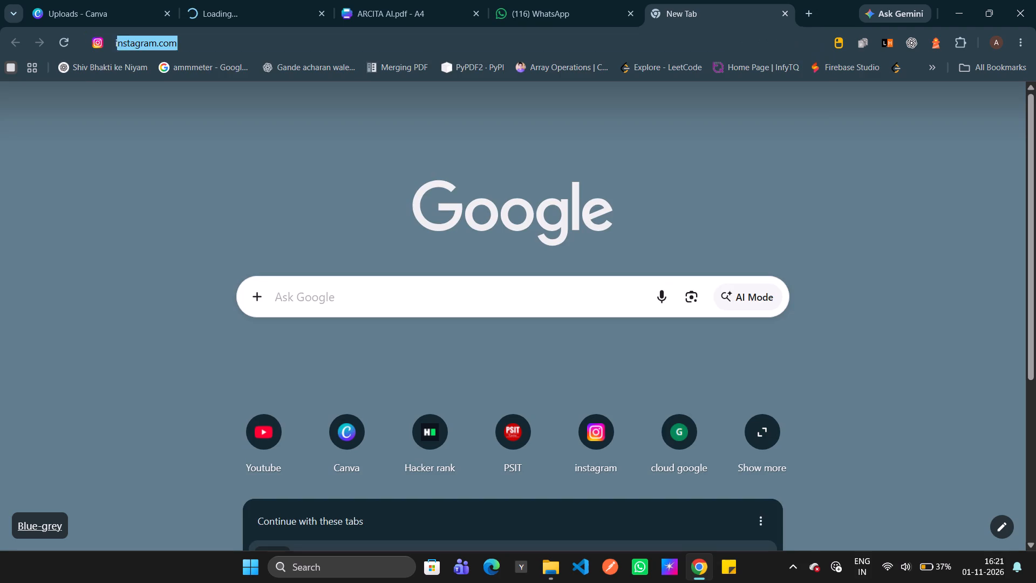
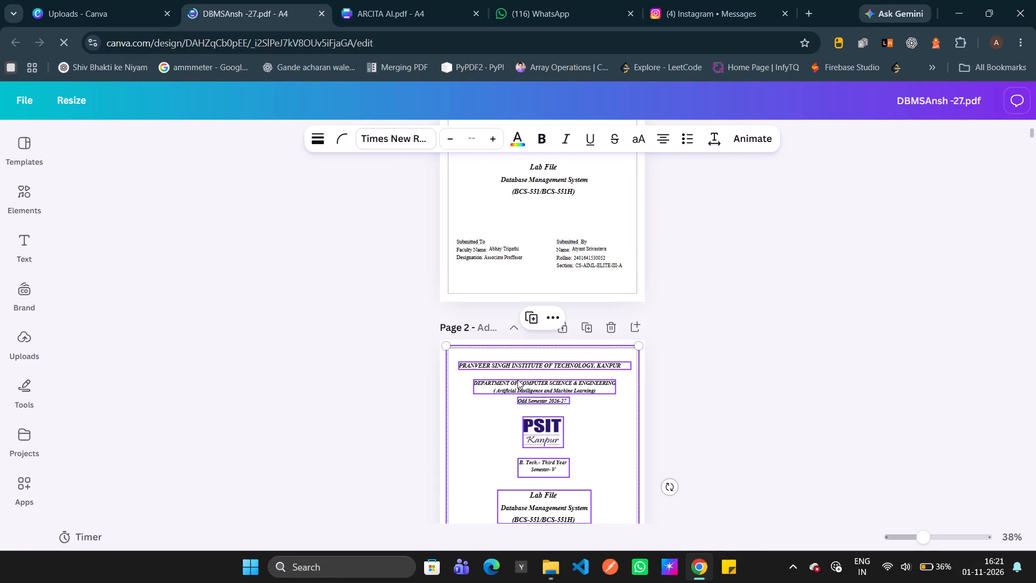
Copy the Computer Science & Engineering (Artificial Intelligence and Machine Learning) department text from the page 2 cover and return to the ARCITA AI.pdf design.
click(519, 380)
double_click(521, 385)
click(412, 403)
double_click(516, 389)
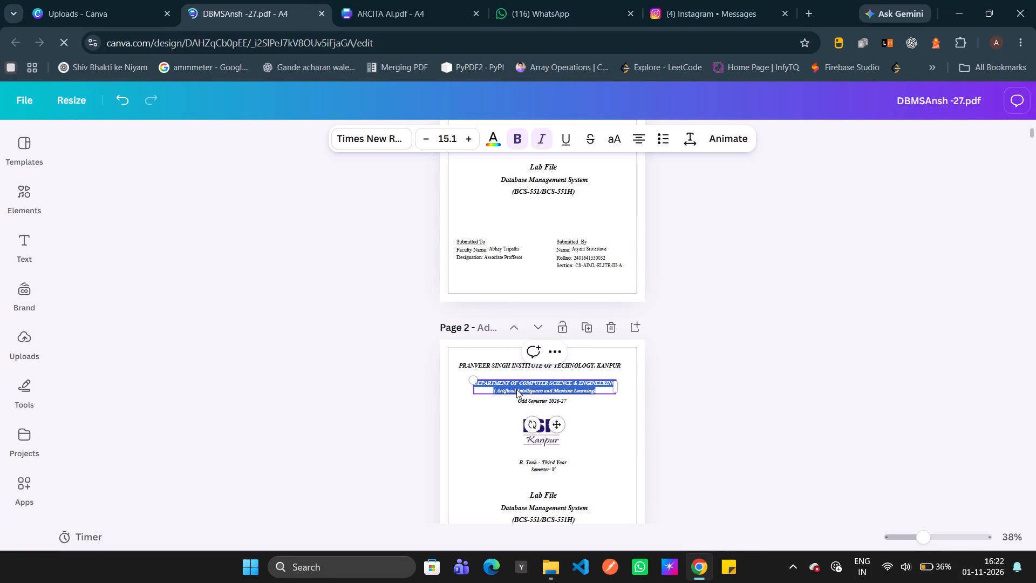
key(ctrl+c)
key(ctrl+c)
key(ctrl+c)
key(ctrl+c)
key(ctrl+c)
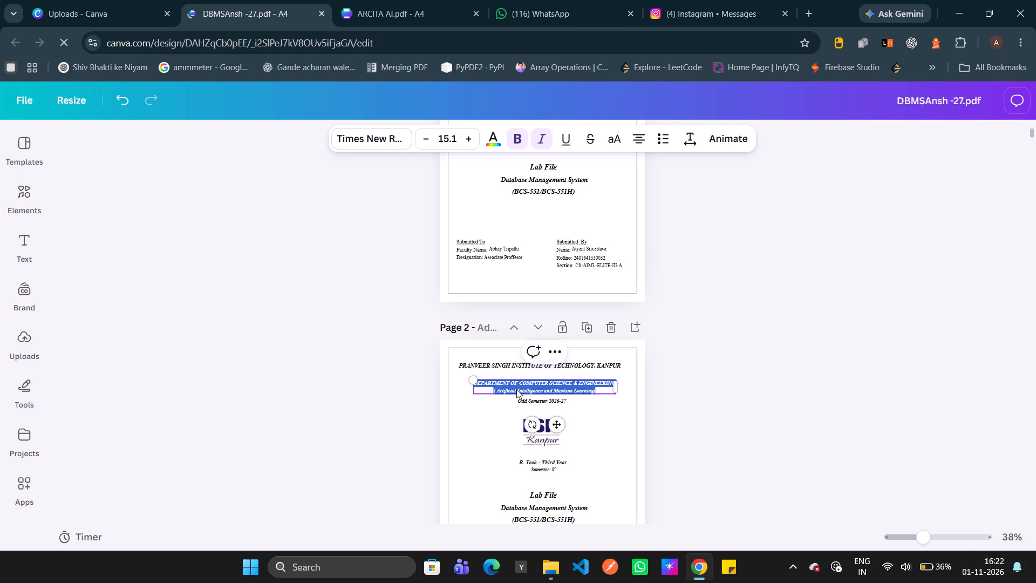
key(ctrl+c)
key(ctrl+c)
click(425, 0)
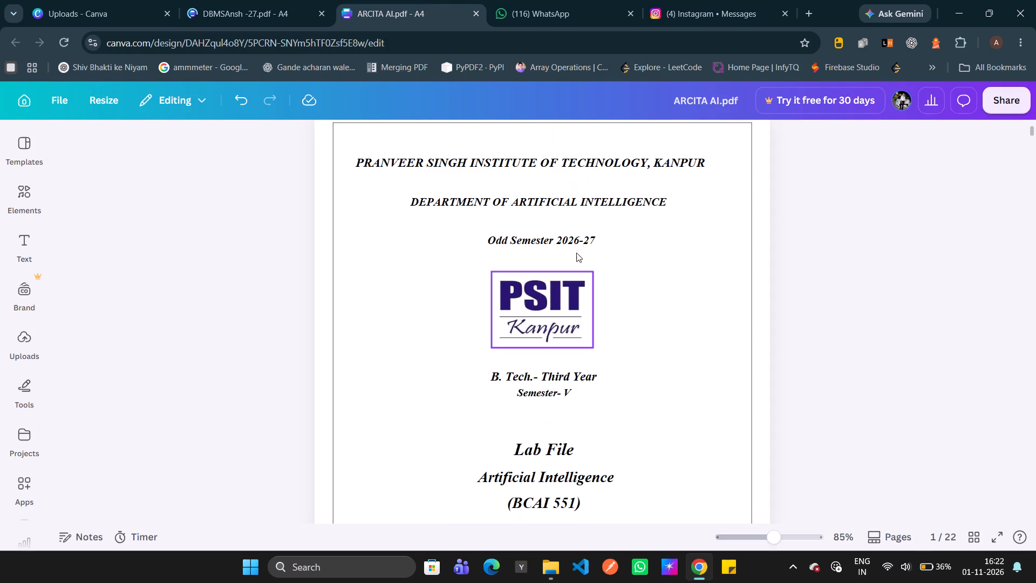
Replace the page 1 cover's department line with "DEPARTMENT OF COMPUTER SCIENCE & ENGINEERING ( Artificial Intelligence and Machine Learning)".
double_click(592, 207)
key(ctrl+v)
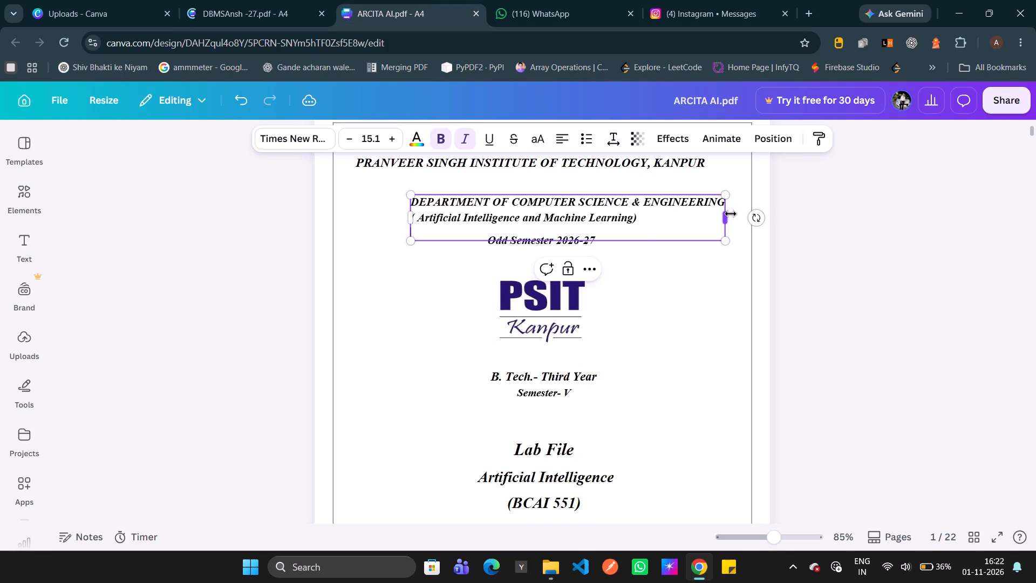
Centre-align the two-line department text on the page 1 cover.
click(407, 220)
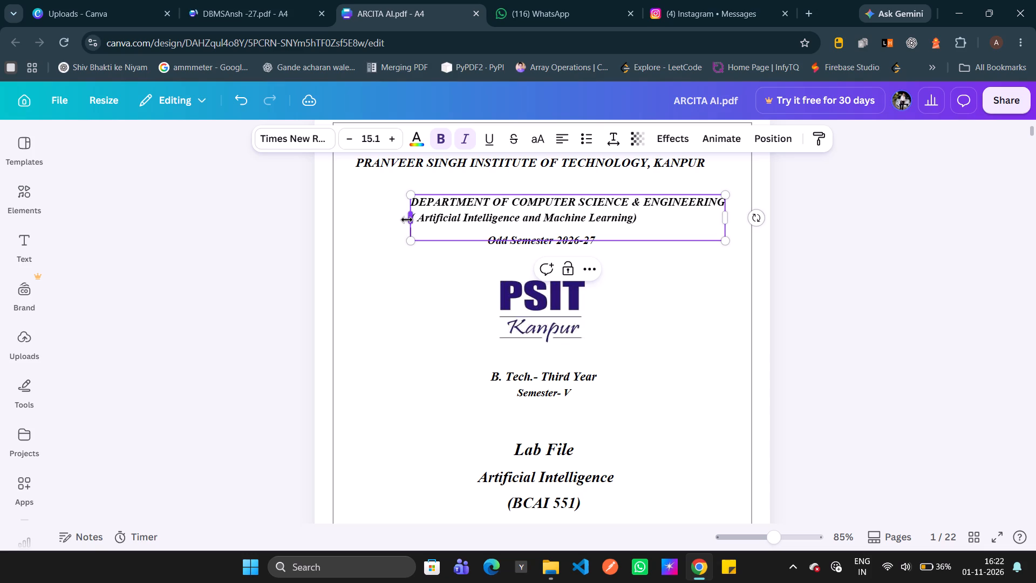
click(419, 215)
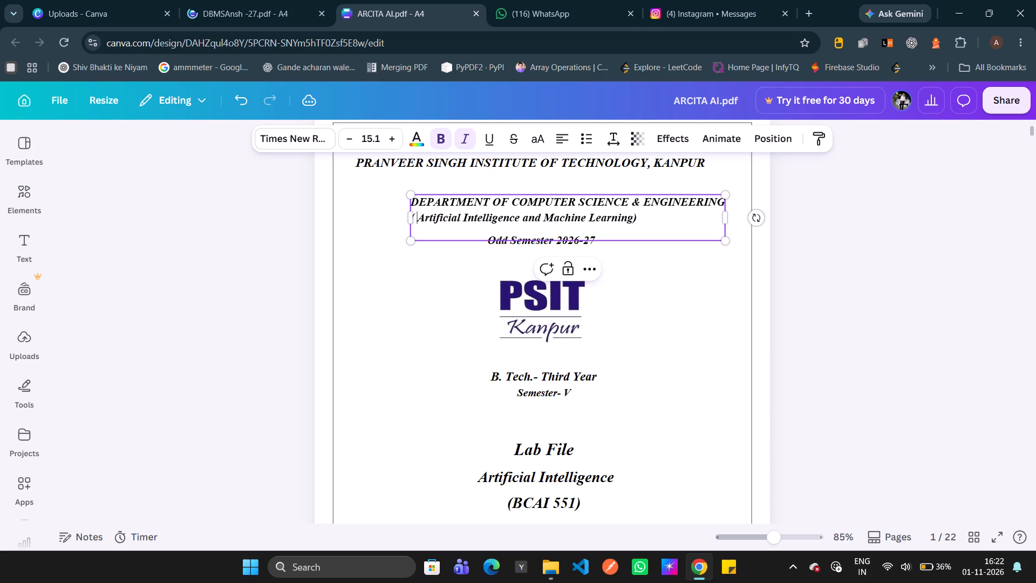
click(413, 215)
key(Left)
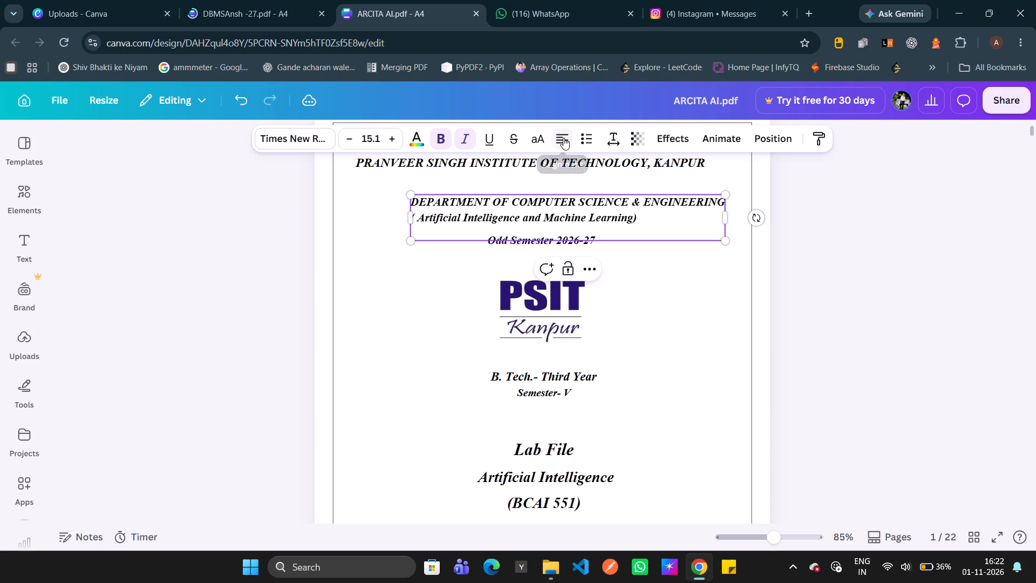
click(566, 136)
click(371, 290)
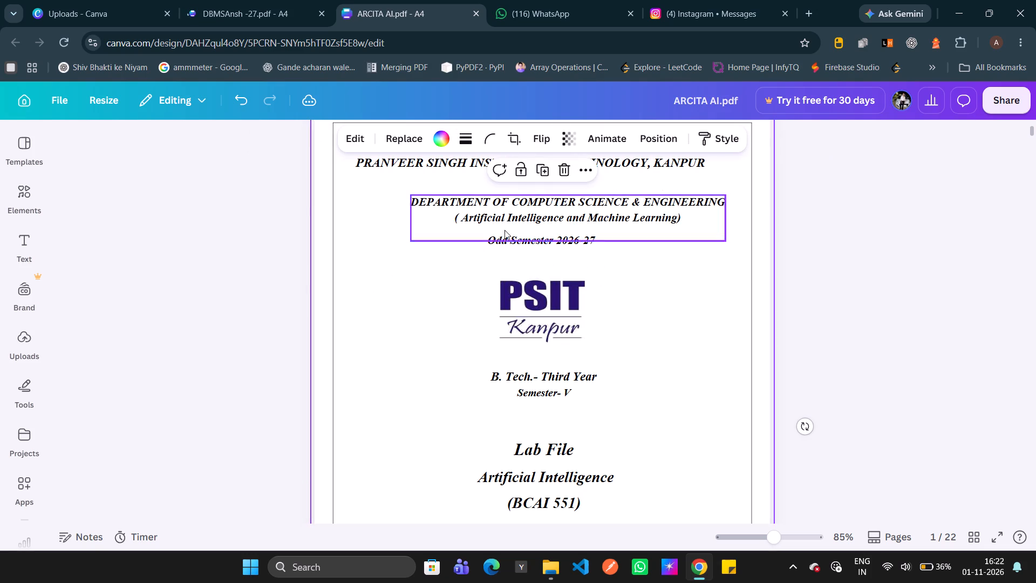
Shift the institute name slightly right and move the department block up and left, roughly centring it above the Odd Semester line.
scroll(499, 251, up, 2)
drag(499, 234, 505, 235)
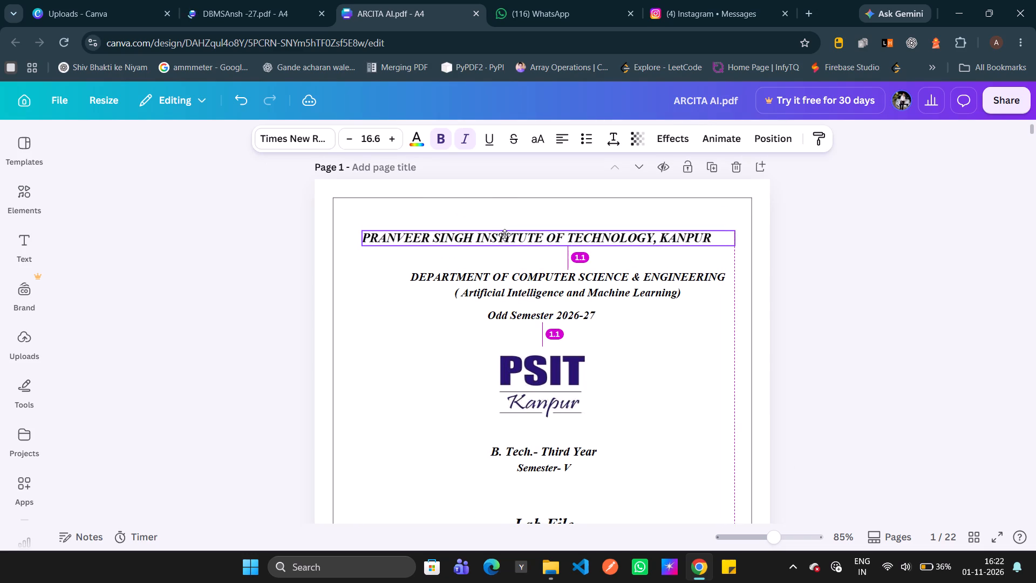
drag(505, 235, 504, 235)
drag(580, 293, 575, 290)
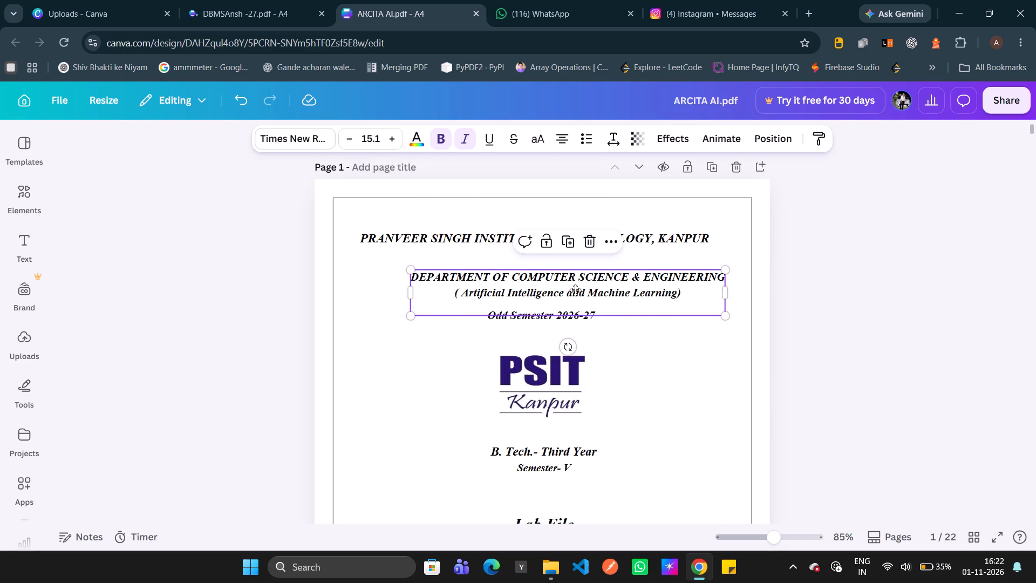
drag(575, 290, 561, 284)
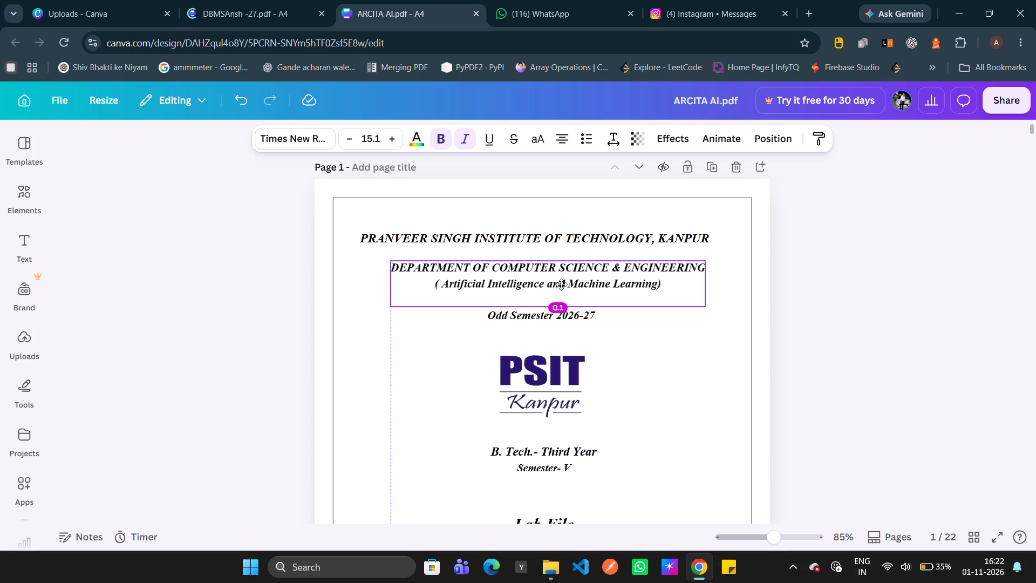
drag(561, 284, 561, 284)
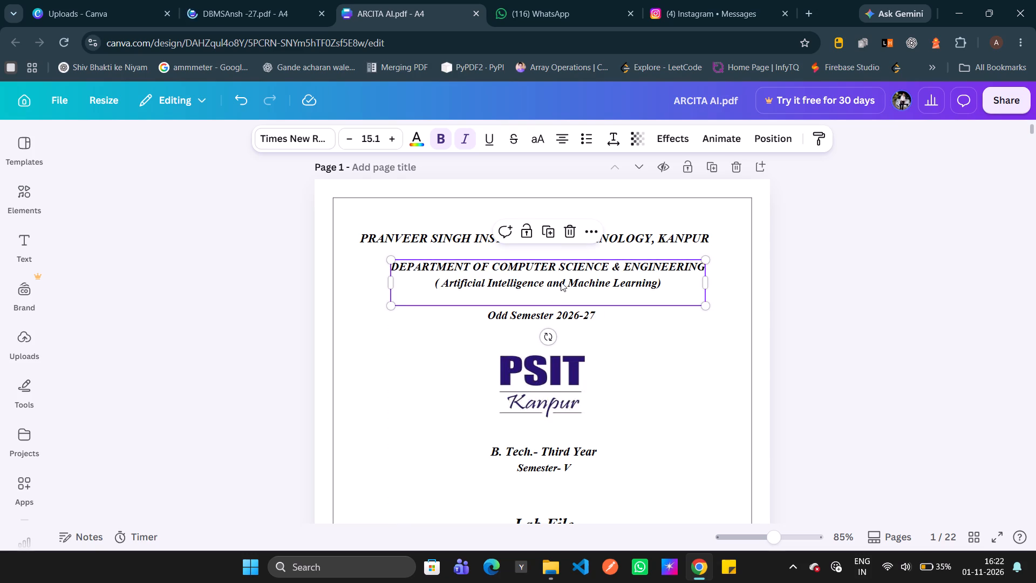
Nudge the institute name on the page 1 cover slightly further right and remove its italics.
click(485, 238)
drag(485, 238, 493, 238)
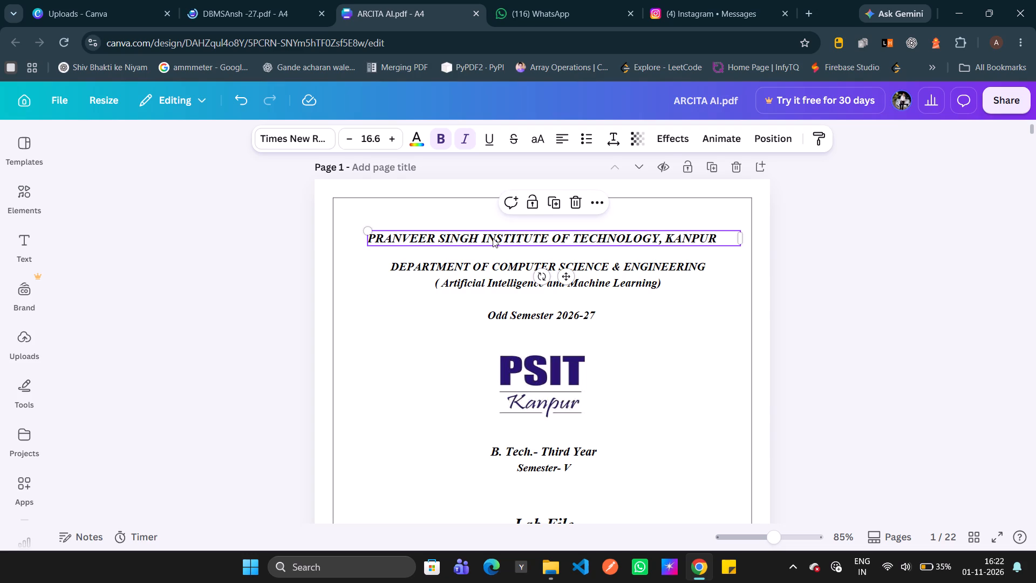
click(461, 136)
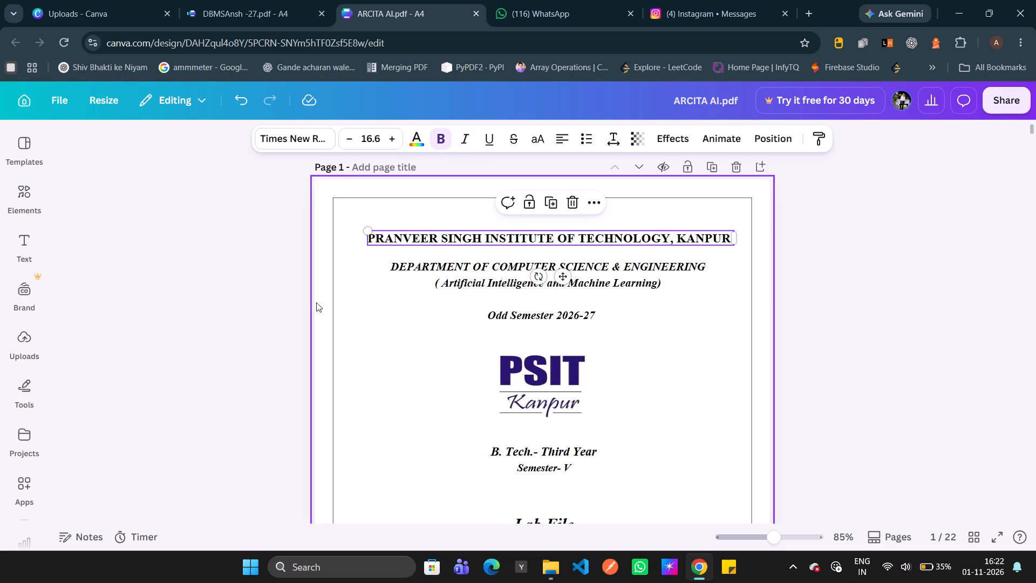
click(301, 314)
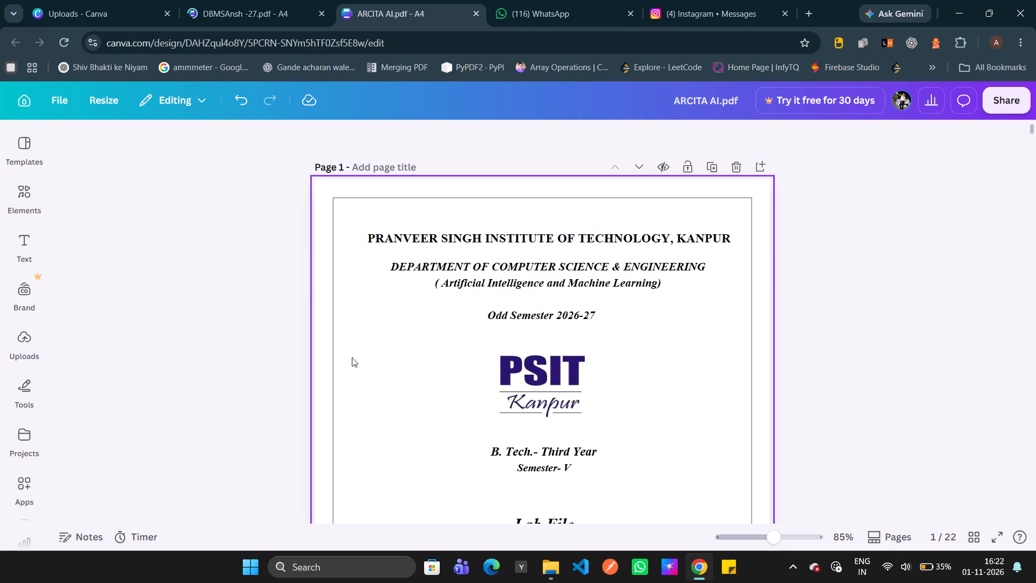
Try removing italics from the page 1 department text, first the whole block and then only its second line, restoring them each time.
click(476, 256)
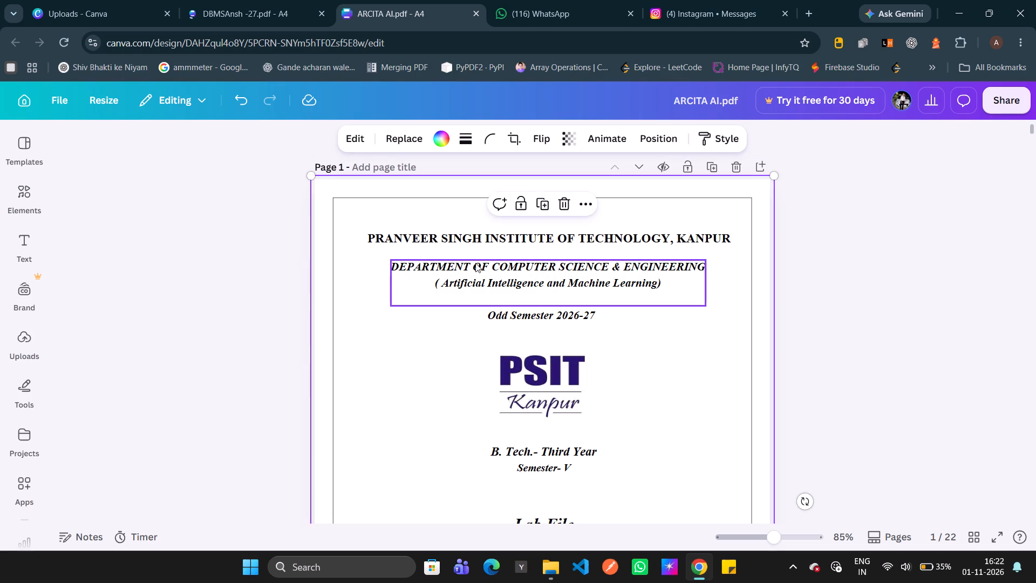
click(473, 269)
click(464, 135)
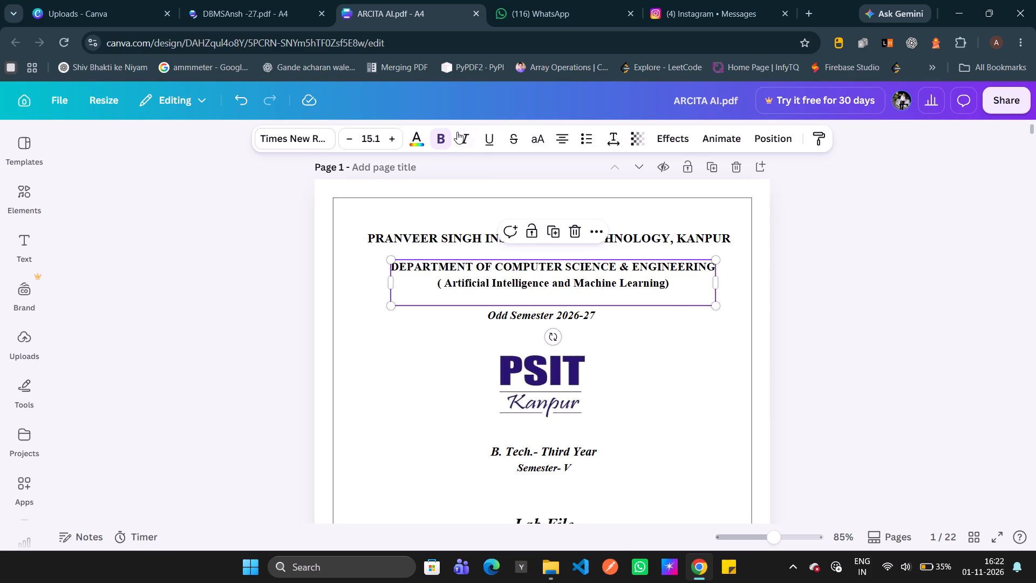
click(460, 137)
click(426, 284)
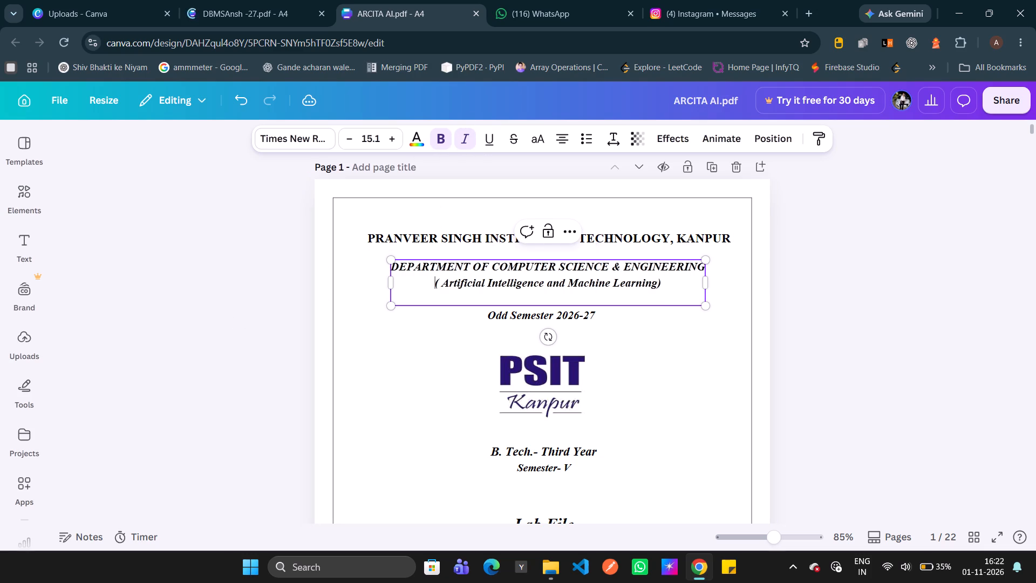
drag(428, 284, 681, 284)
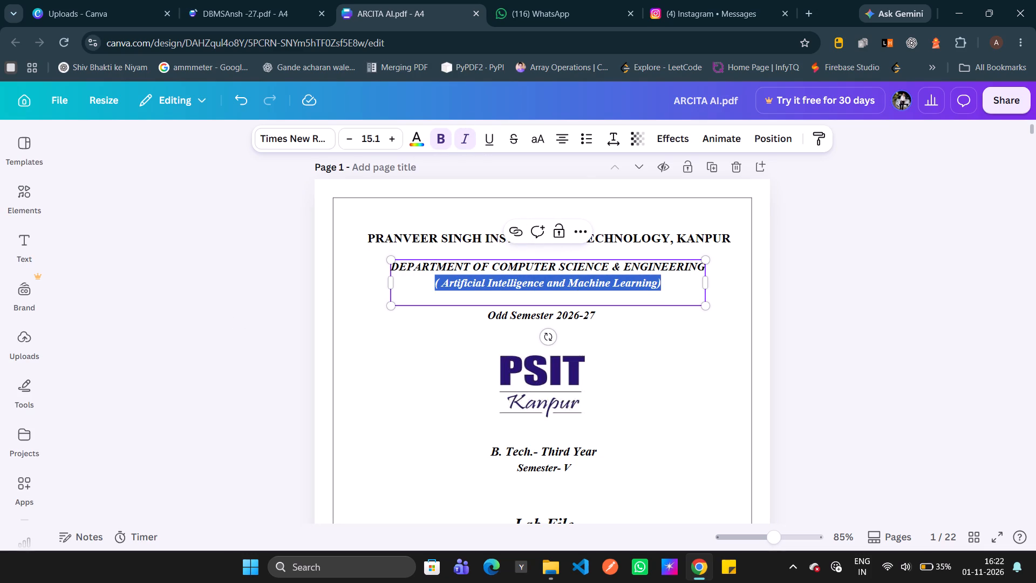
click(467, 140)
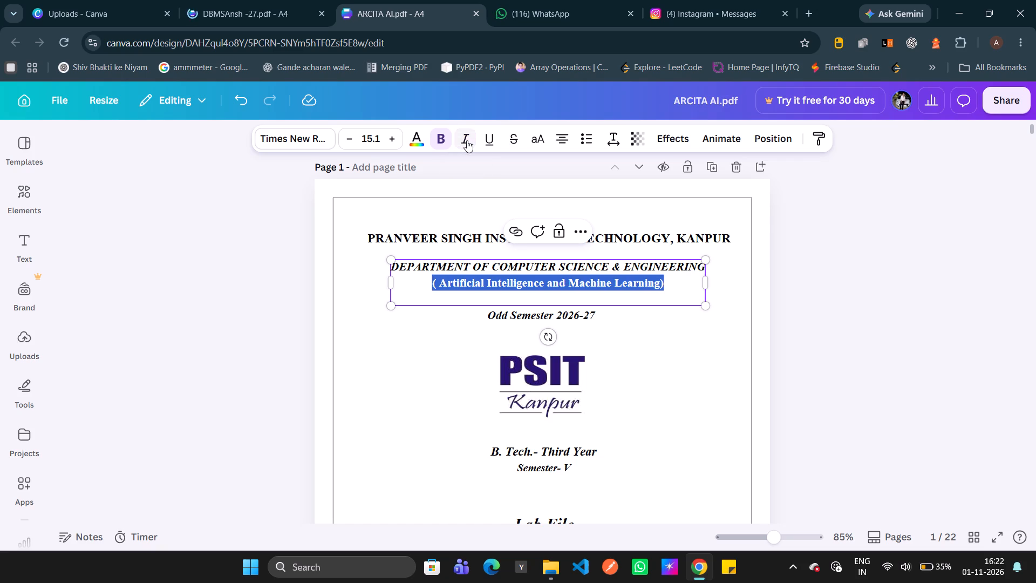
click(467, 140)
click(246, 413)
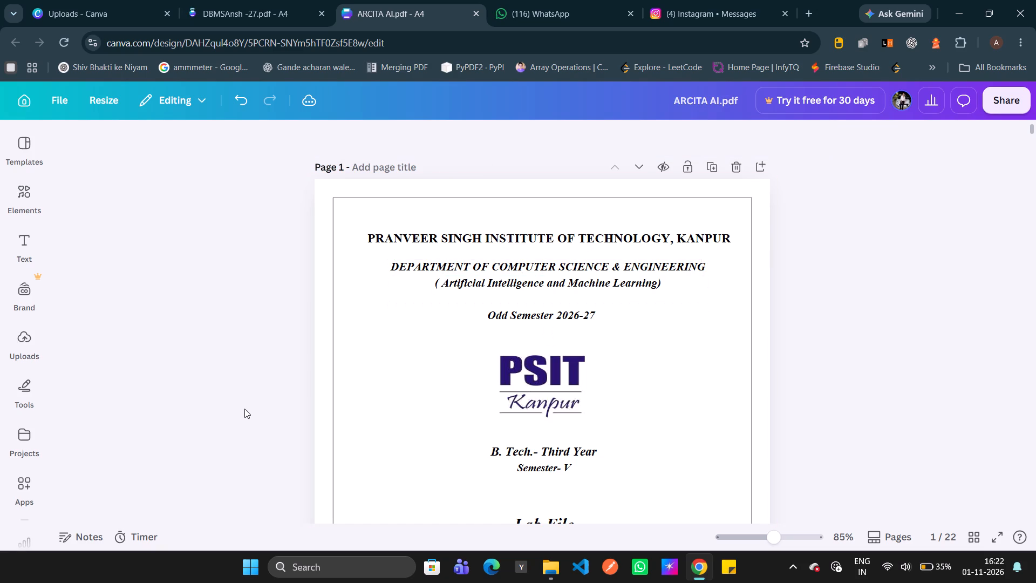
Copy the page 1 cover's department block and use it to replace the department line on the page 2 cover.
scroll(244, 409, down, 5)
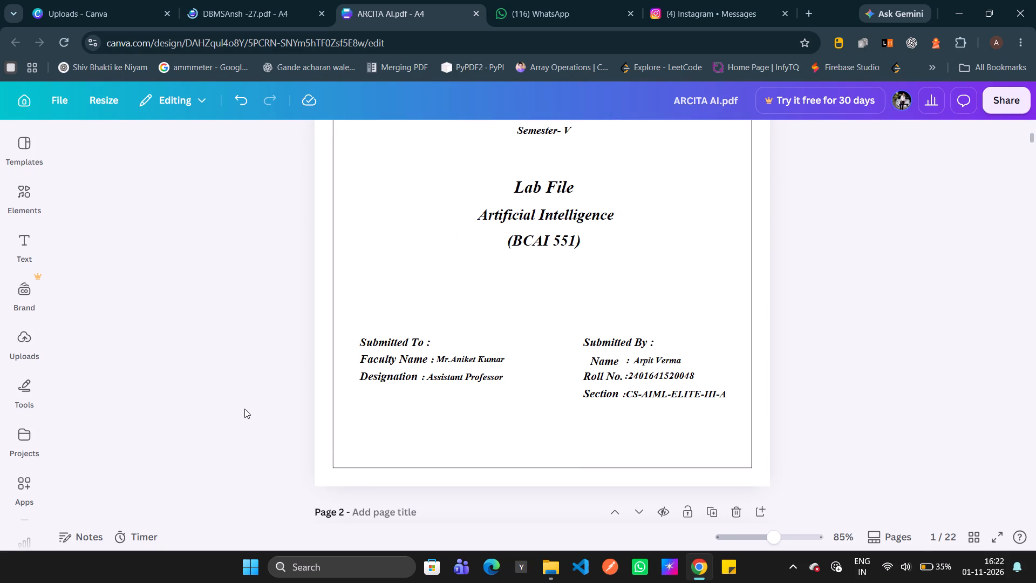
scroll(244, 409, down, 4)
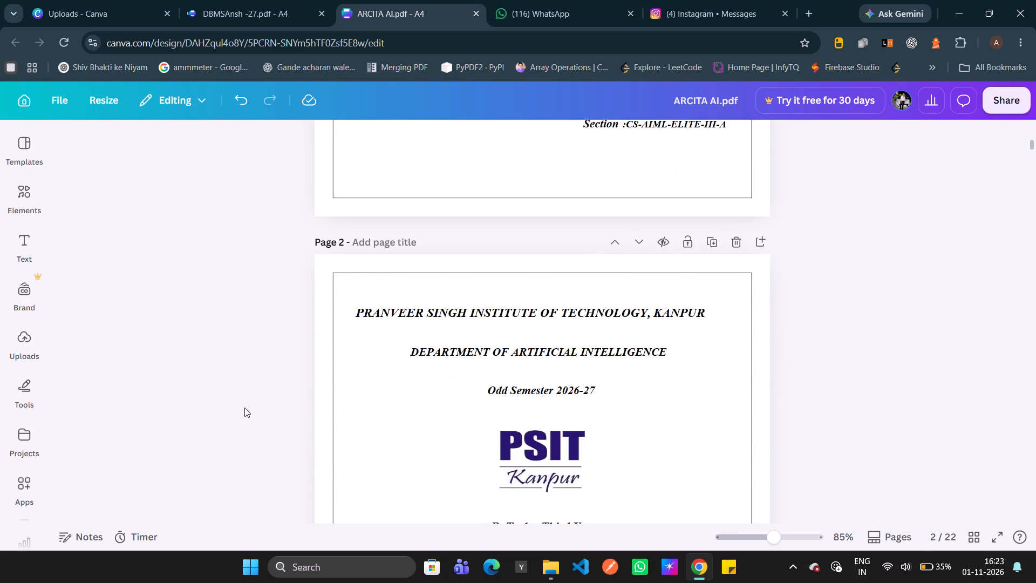
scroll(244, 407, up, 2)
scroll(244, 407, down, 1)
scroll(244, 407, up, 7)
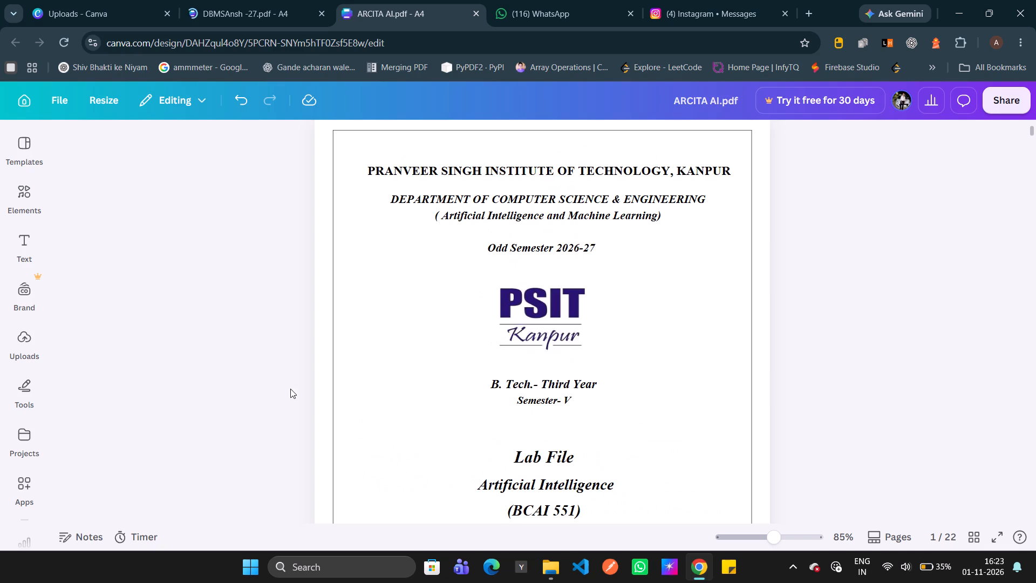
click(500, 208)
key(ctrl+c)
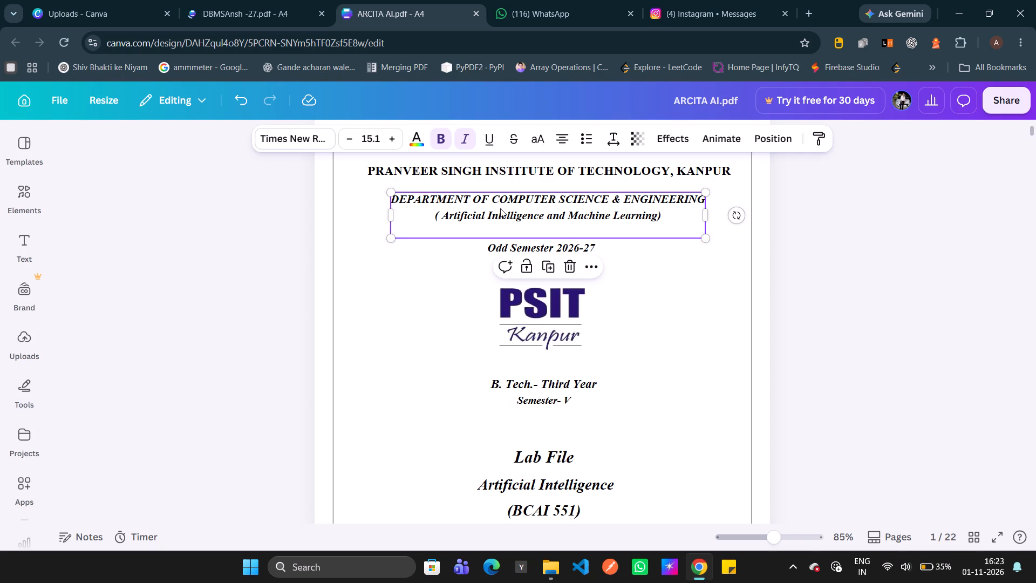
scroll(472, 270, down, 5)
scroll(471, 350, down, 3)
click(487, 350)
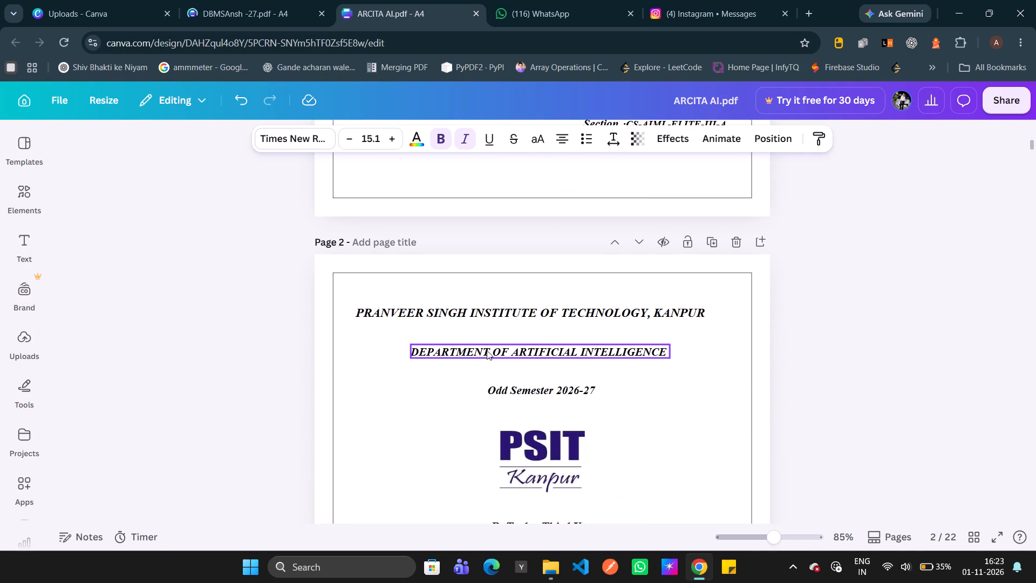
click(563, 311)
key(ctrl+v)
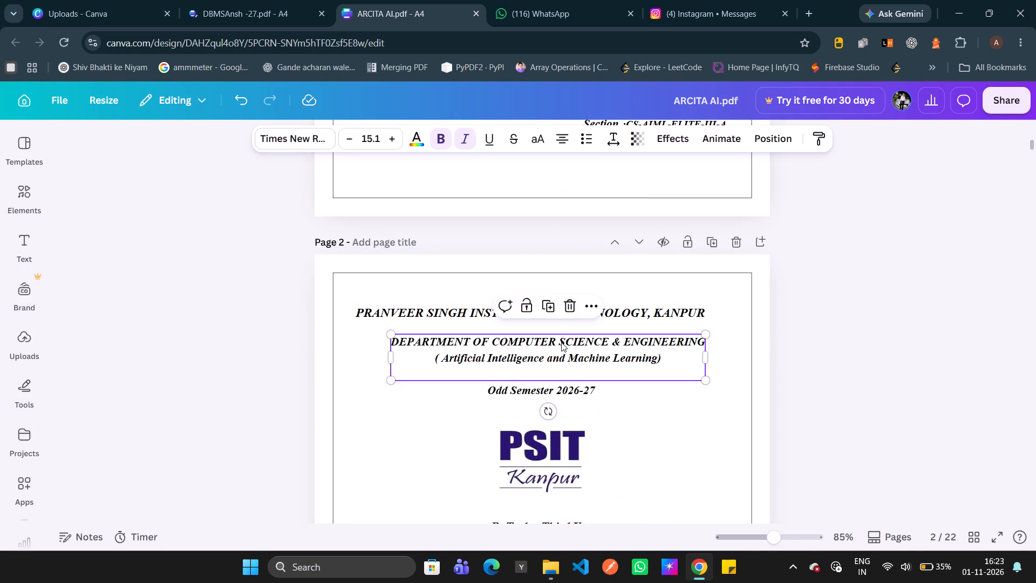
Replace the department line on the page 3 cover with the copied Computer Science & Engineering department block.
scroll(561, 343, down, 9)
scroll(561, 345, up, 2)
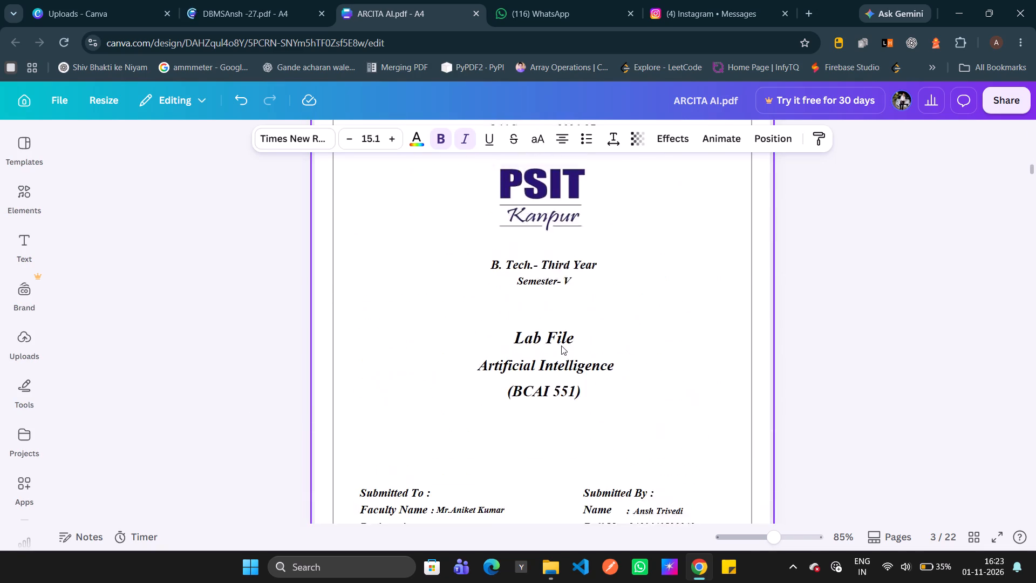
scroll(561, 345, up, 2)
click(566, 300)
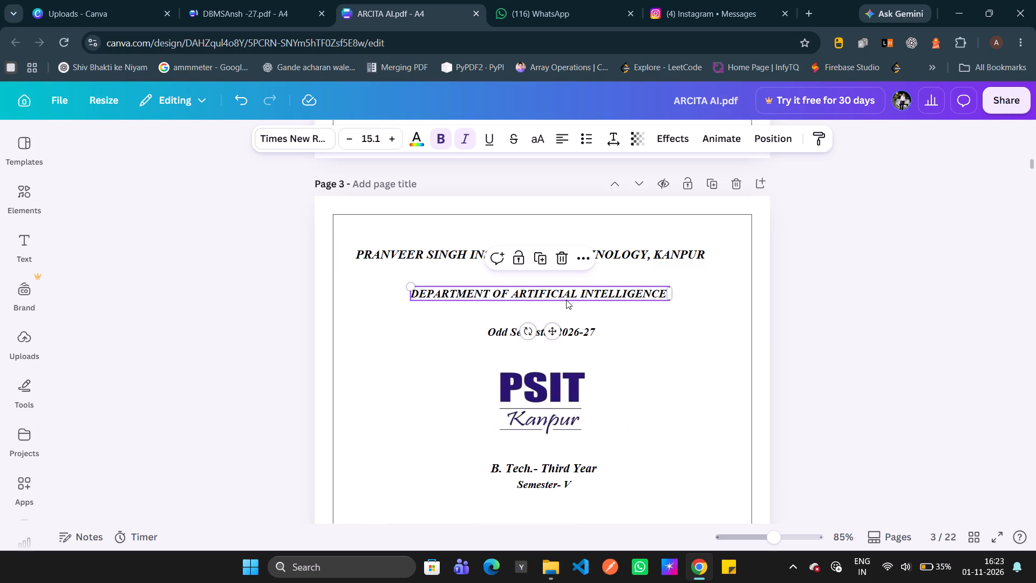
key(BackSpace)
key(ctrl+v)
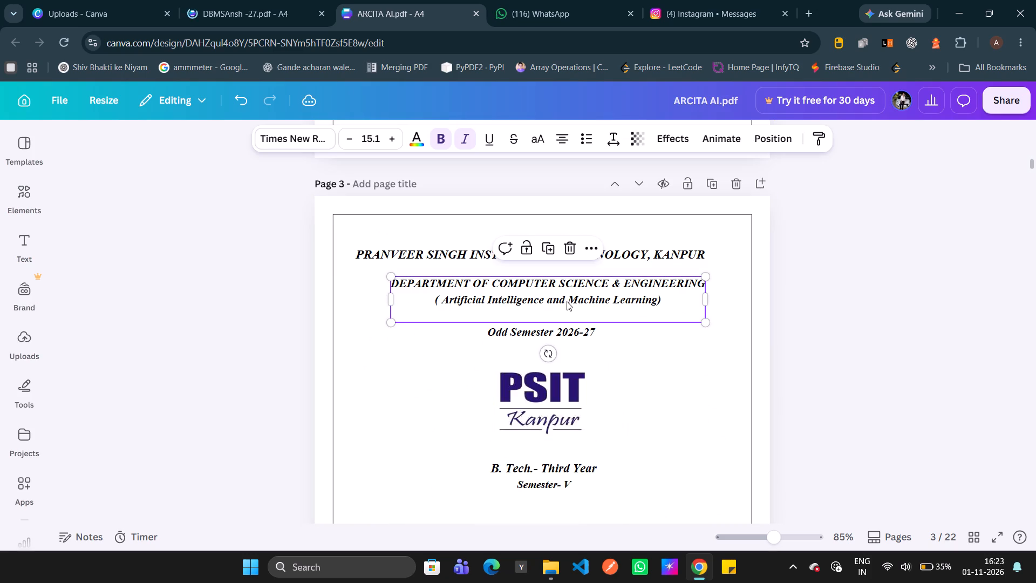
click(254, 310)
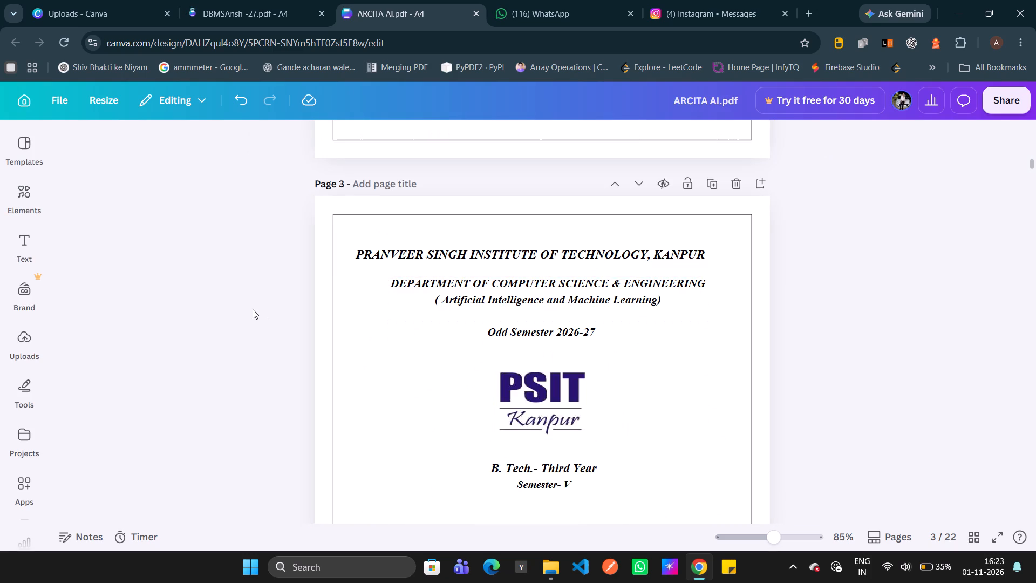
Review the pages from the page 3 cover through the list of experiments to the start of Experiment-2.
scroll(262, 362, down, 5)
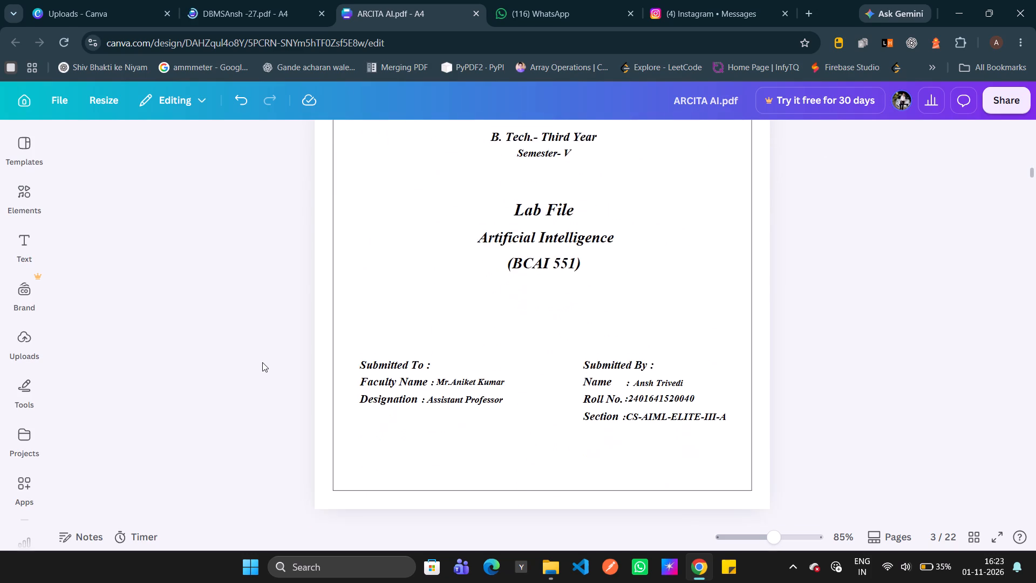
scroll(262, 362, down, 16)
scroll(262, 362, up, 1)
scroll(262, 362, down, 8)
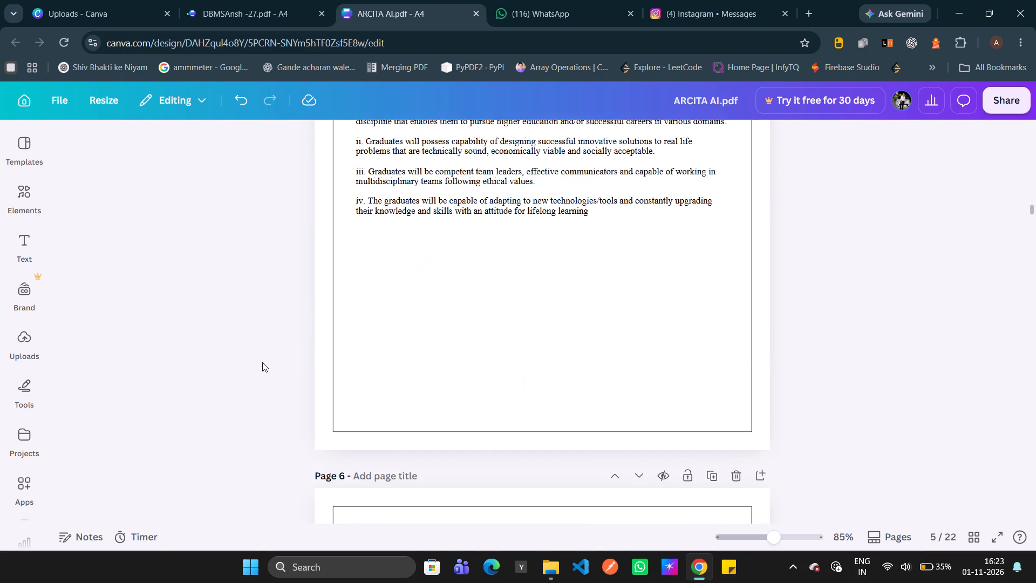
scroll(262, 362, down, 17)
scroll(262, 361, down, 6)
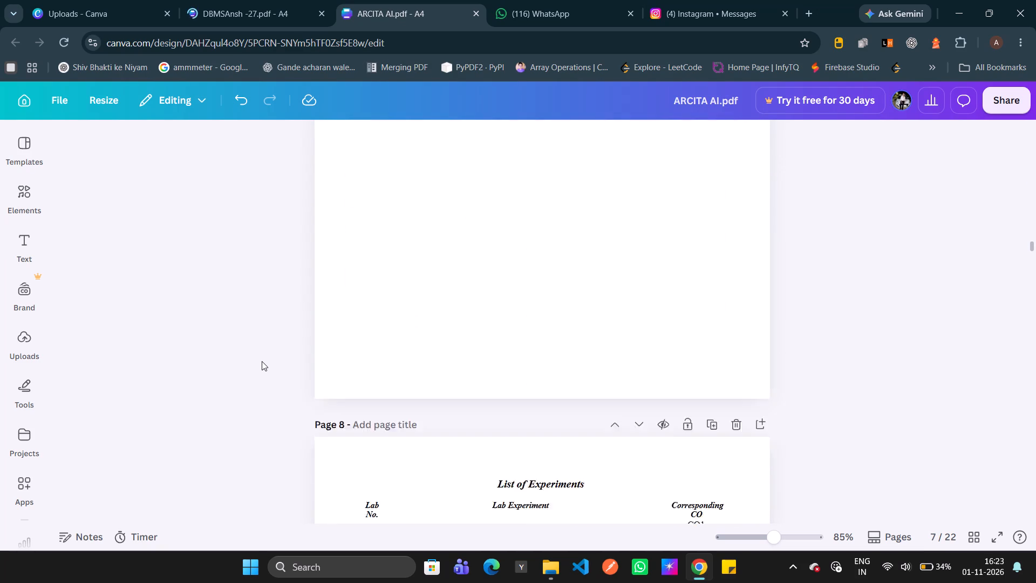
scroll(261, 361, down, 14)
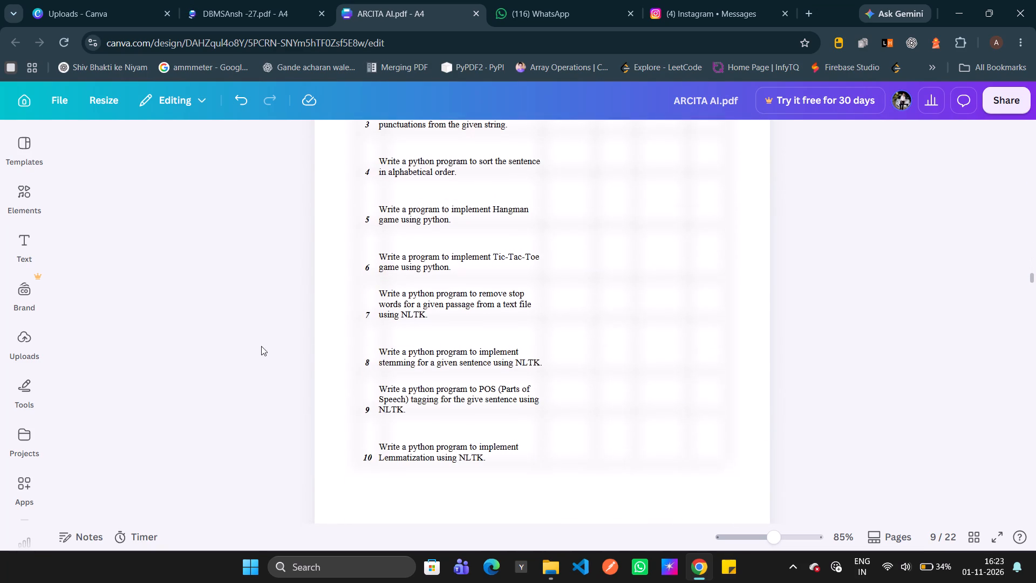
scroll(262, 331, down, 13)
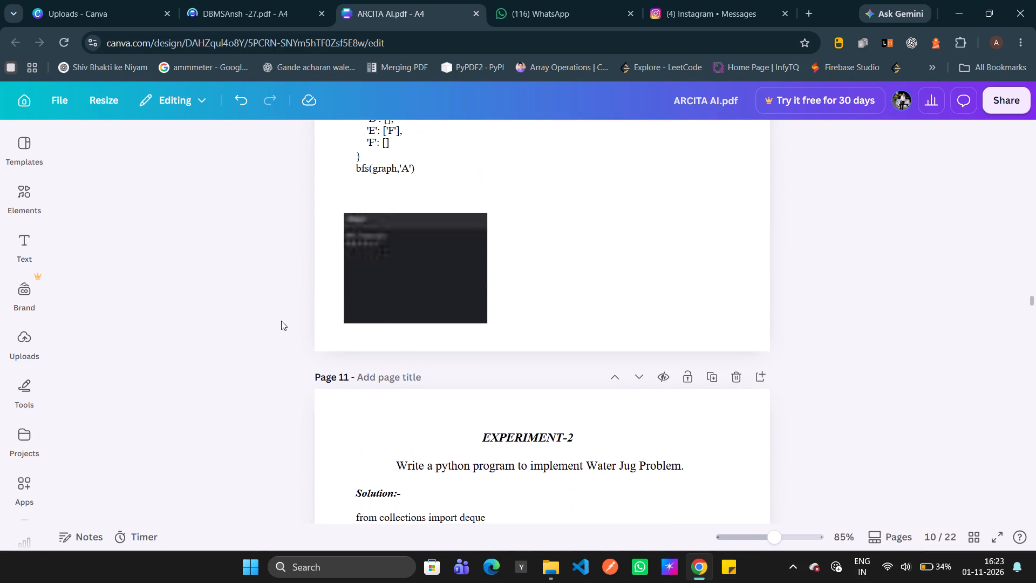
scroll(281, 321, down, 3)
scroll(281, 321, up, 7)
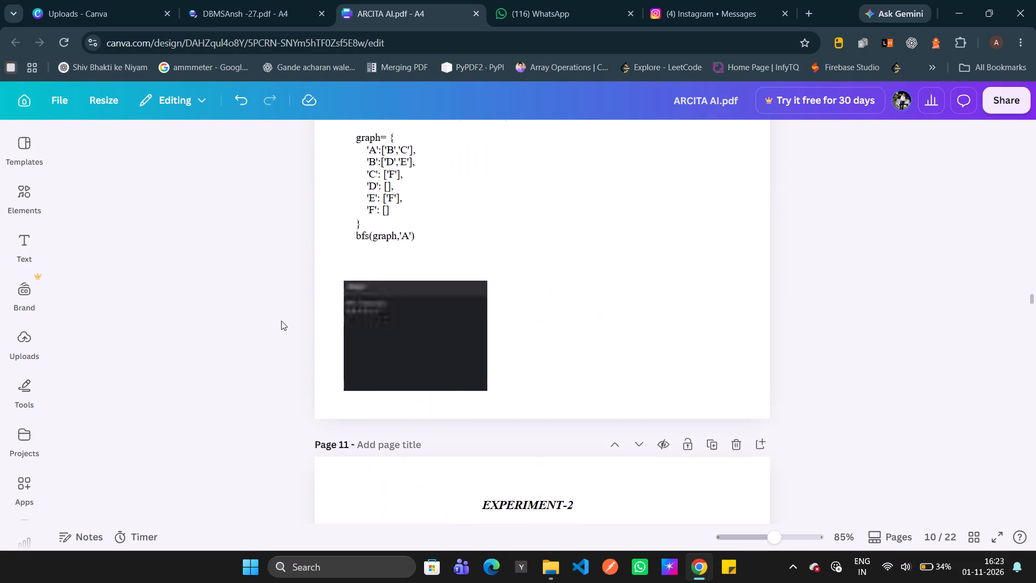
Review the list of experiments on page 8, the index on page 9 and the Experiment-1 solution on page 10.
scroll(281, 321, up, 14)
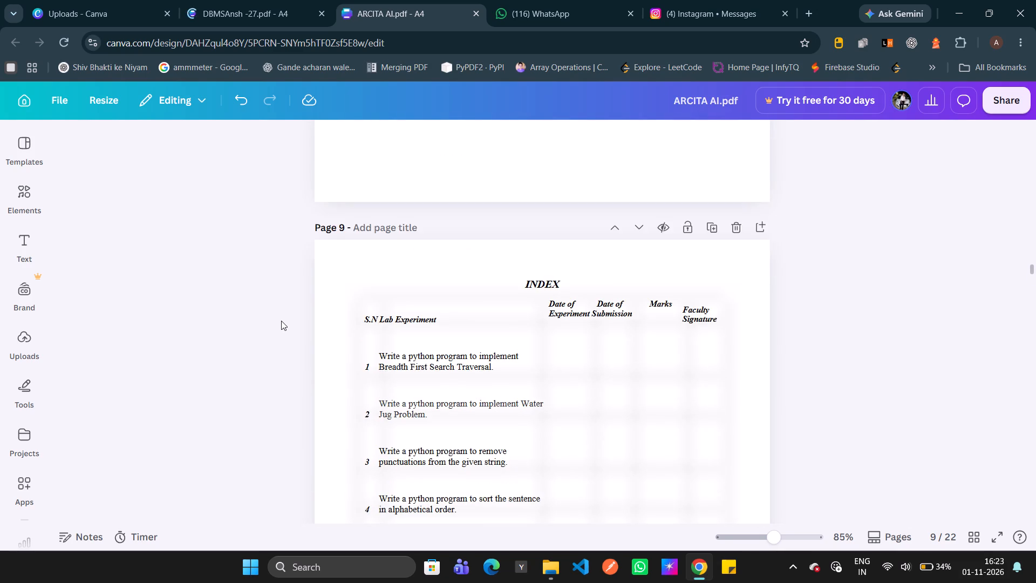
scroll(281, 321, down, 12)
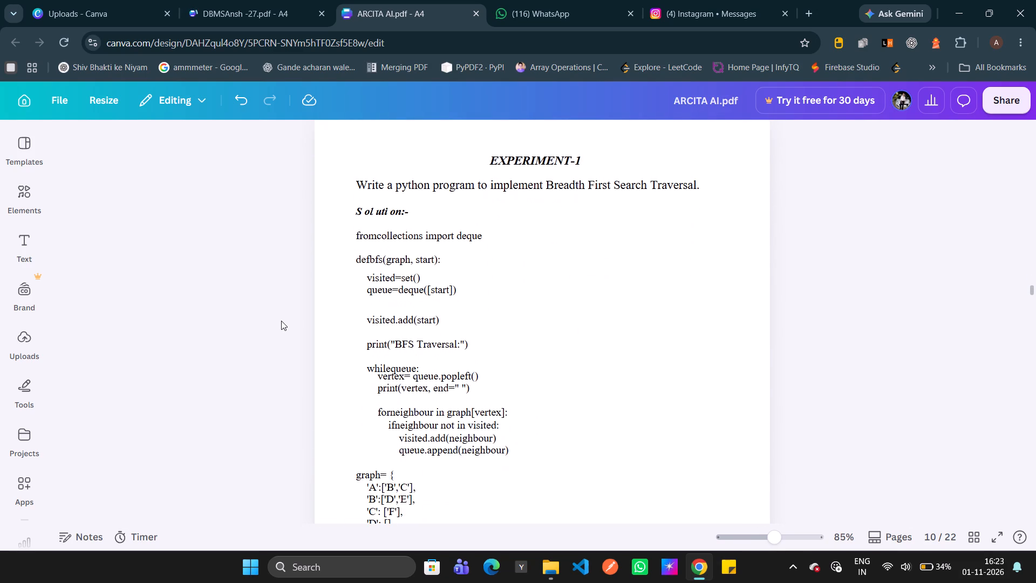
scroll(281, 321, up, 19)
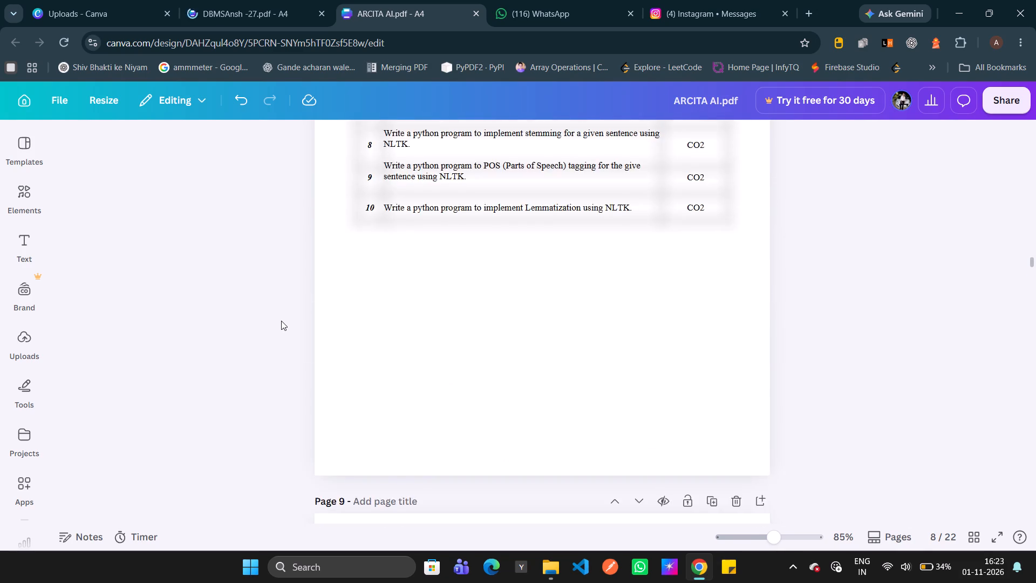
scroll(281, 321, up, 8)
scroll(281, 321, down, 14)
scroll(281, 302, down, 18)
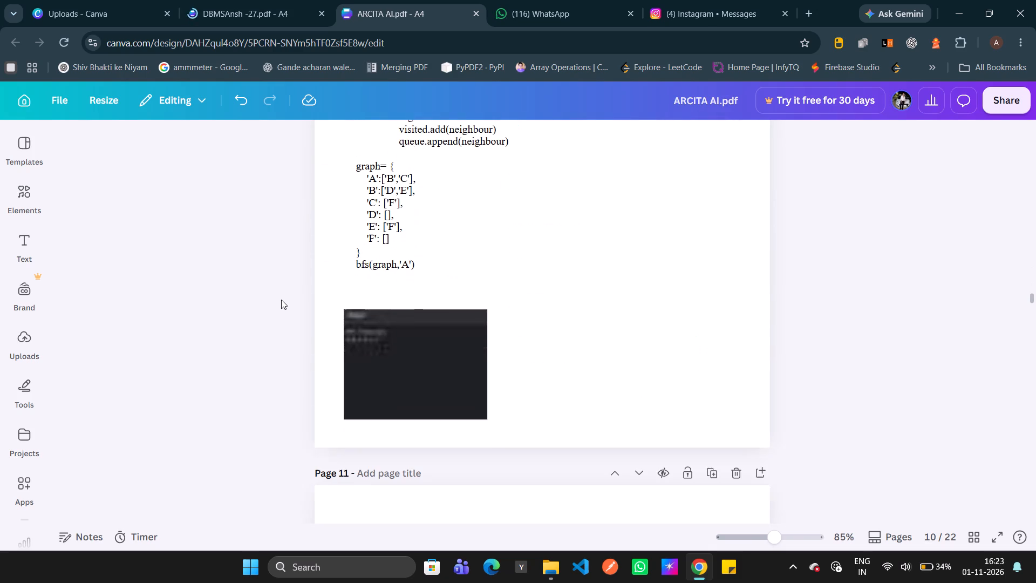
scroll(281, 300, up, 6)
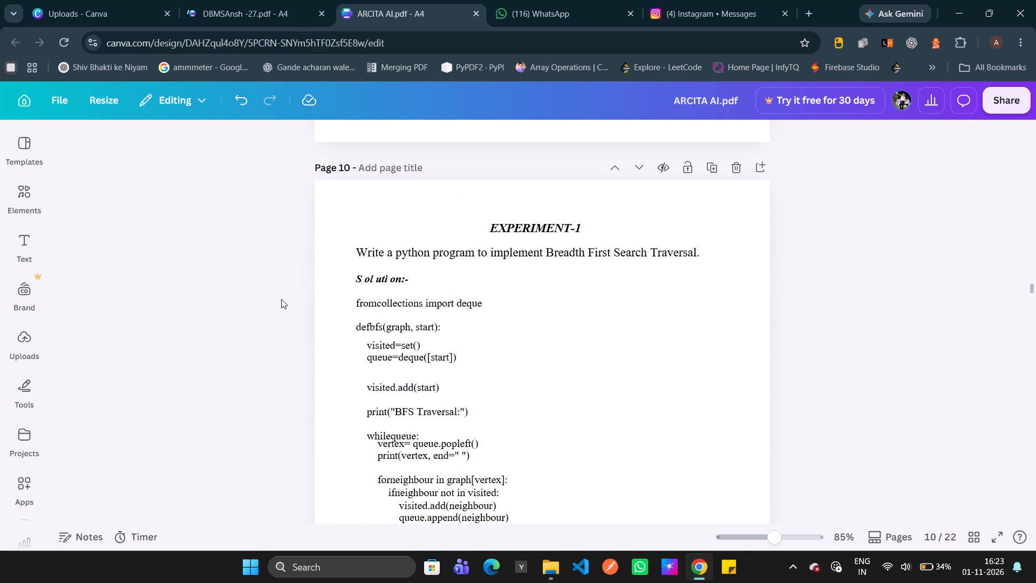
scroll(281, 299, up, 4)
scroll(281, 299, down, 2)
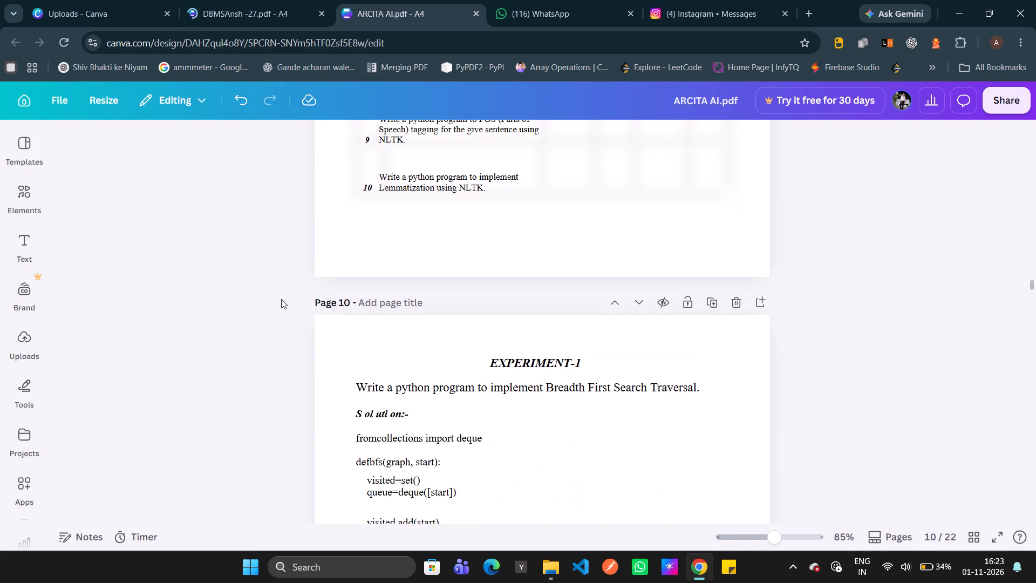
scroll(281, 299, up, 5)
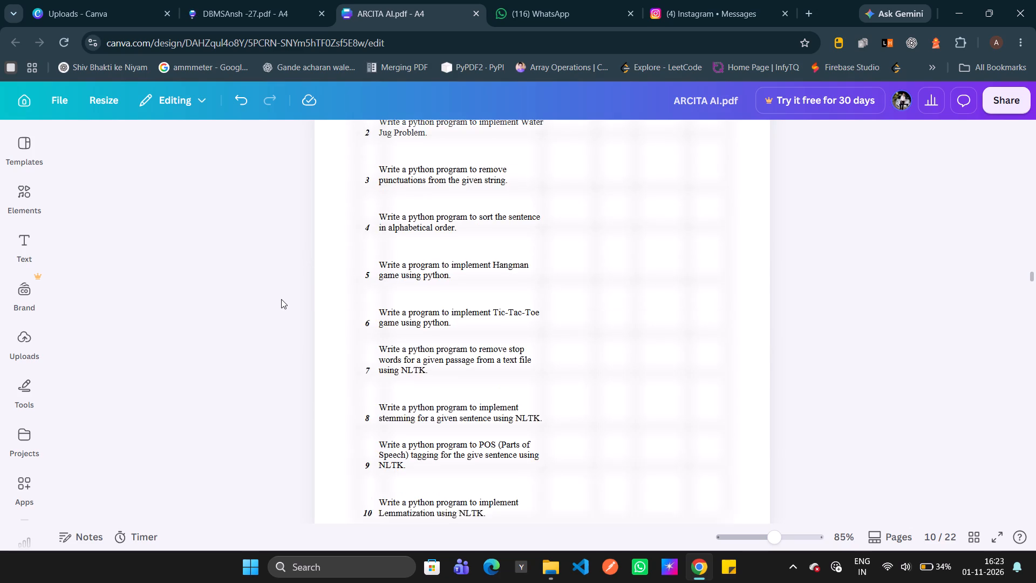
scroll(281, 299, up, 4)
scroll(281, 299, down, 10)
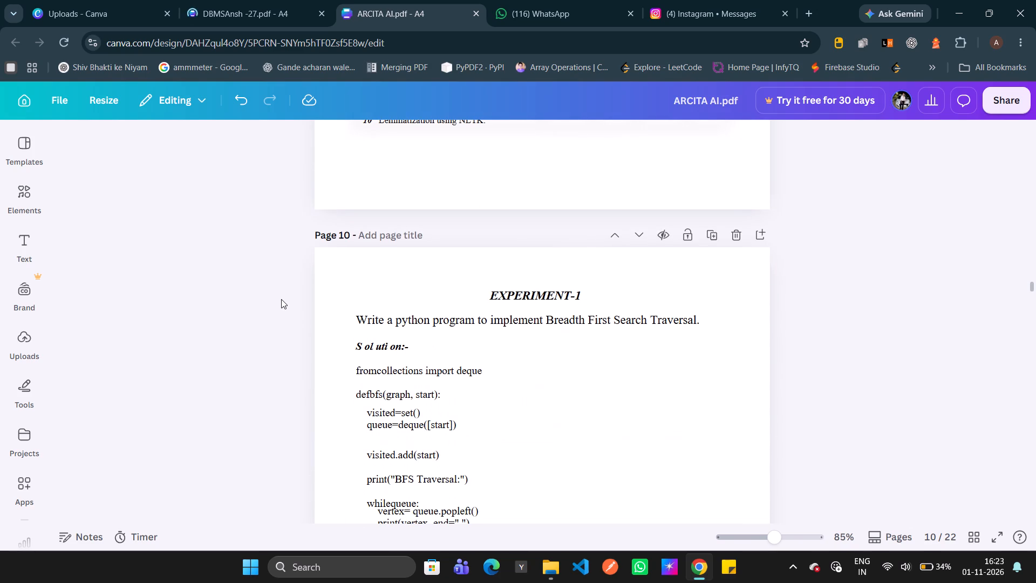
Open the elements library.
click(17, 192)
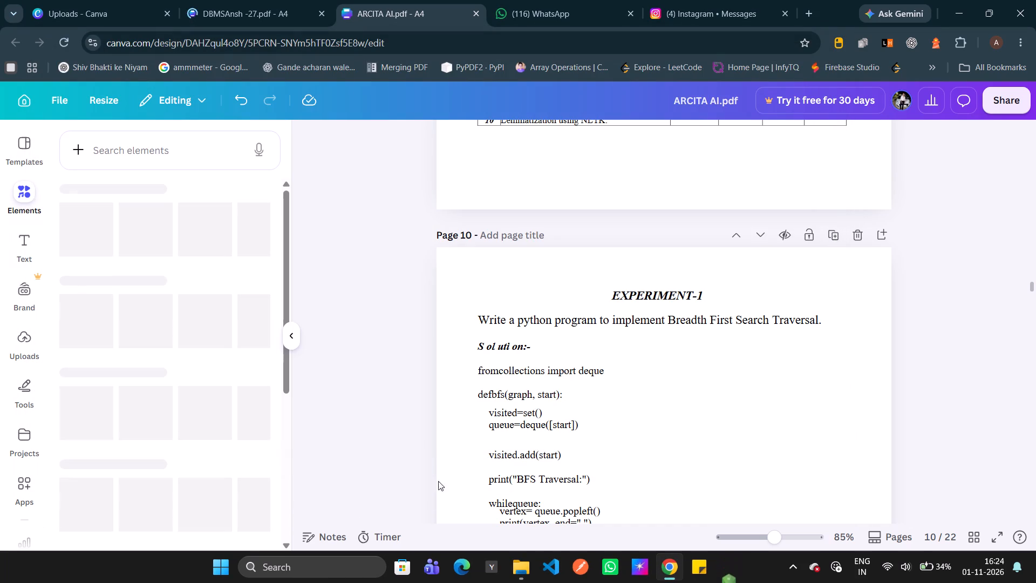
Remove the stray spaces from the solution heading on the Experiment-1 page so it reads "Solution:-".
click(498, 342)
click(499, 342)
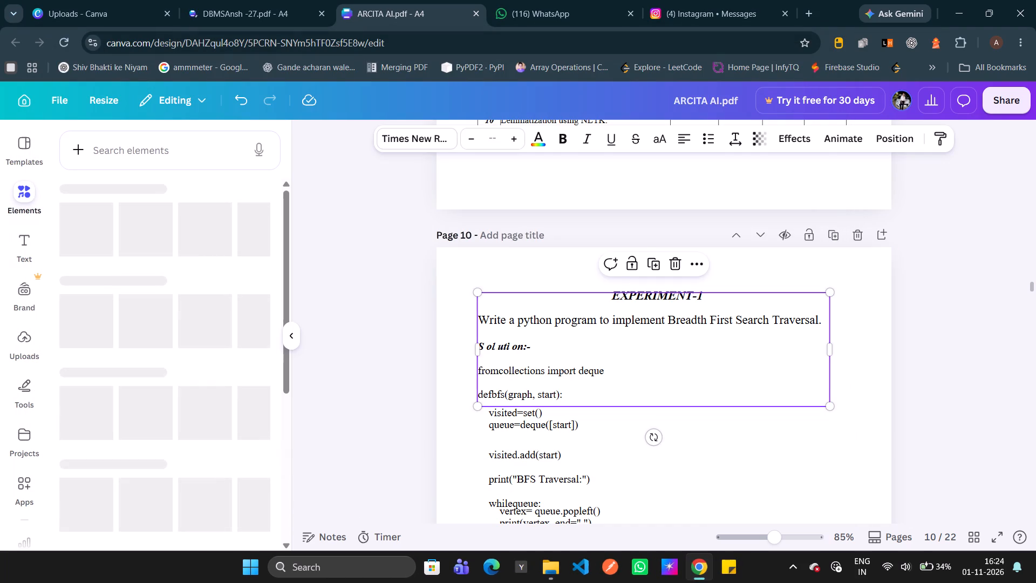
click(500, 343)
key(BackSpace)
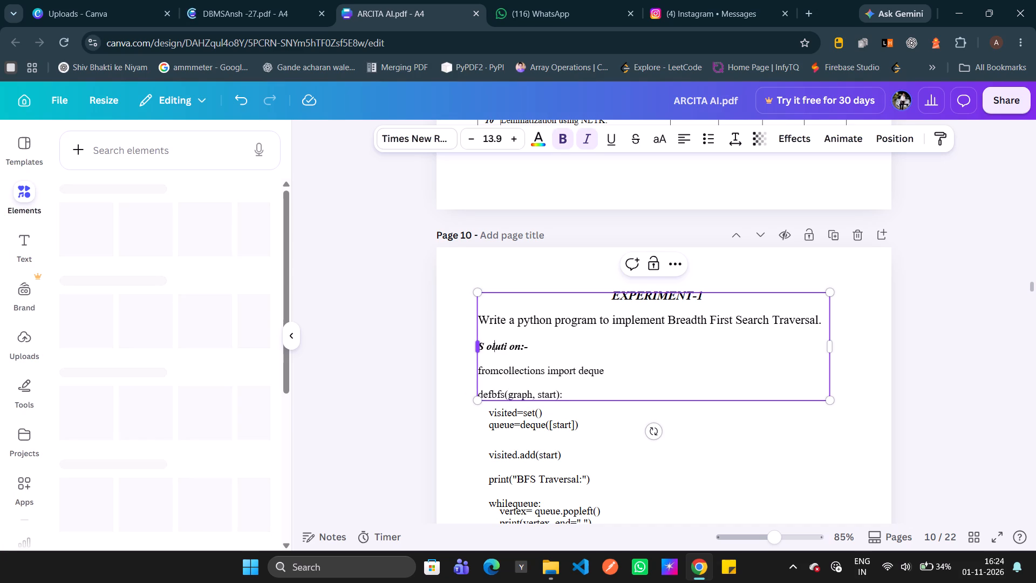
key(Left)
key(Left)
key(BackSpace)
key(Right)
key(Right)
key(Right)
key(Right)
key(Right)
key(Right)
key(BackSpace)
click(446, 406)
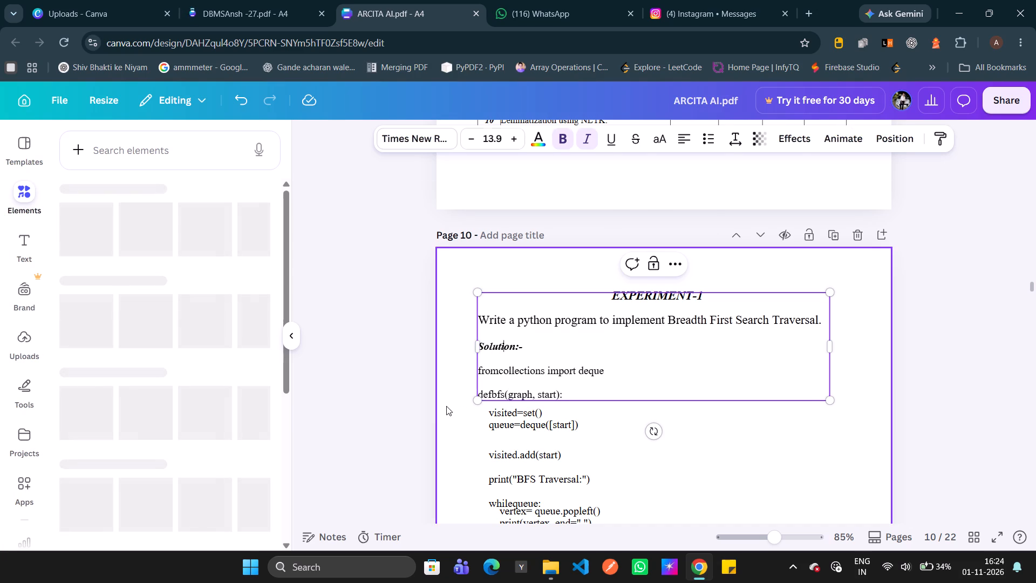
click(334, 313)
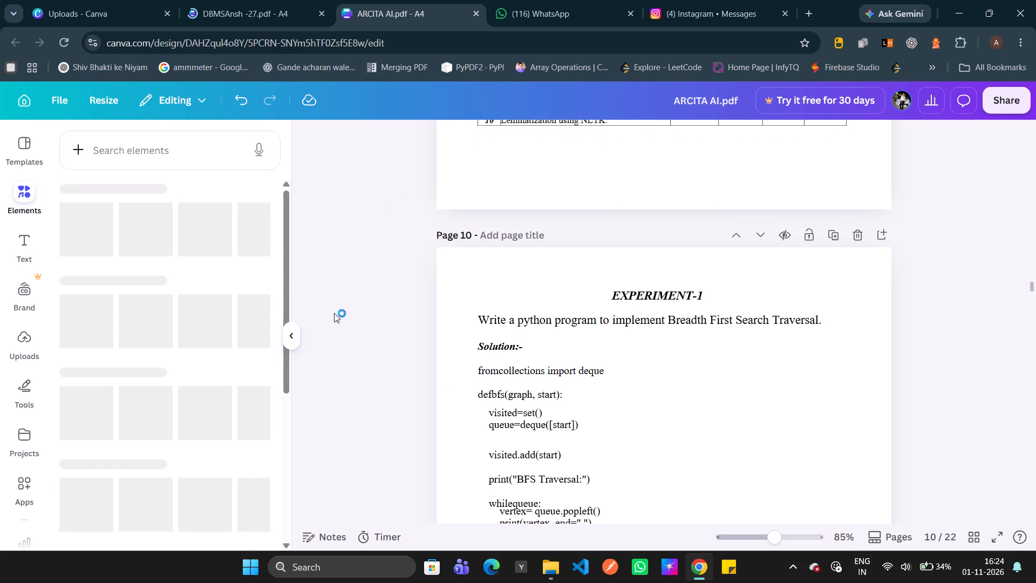
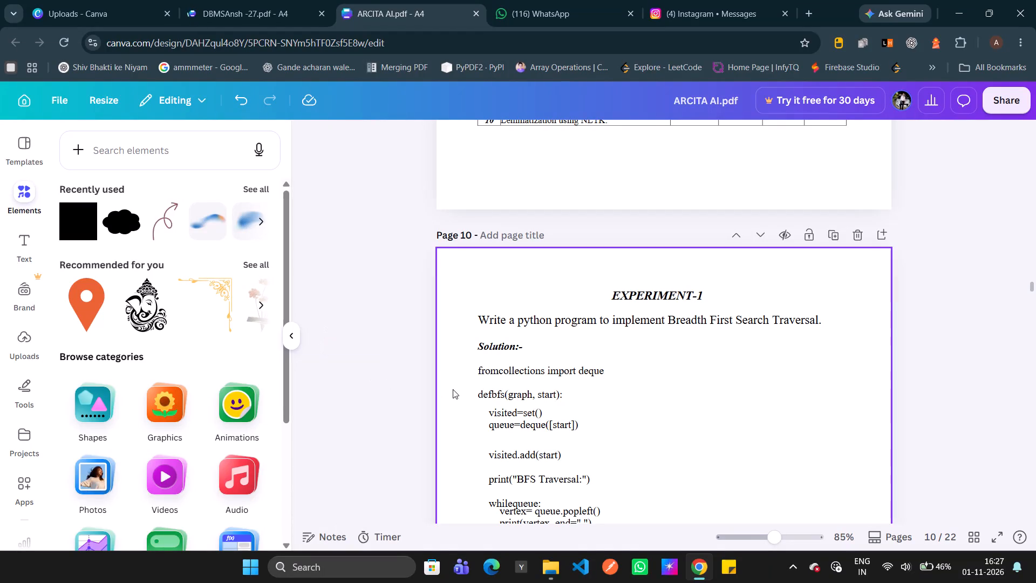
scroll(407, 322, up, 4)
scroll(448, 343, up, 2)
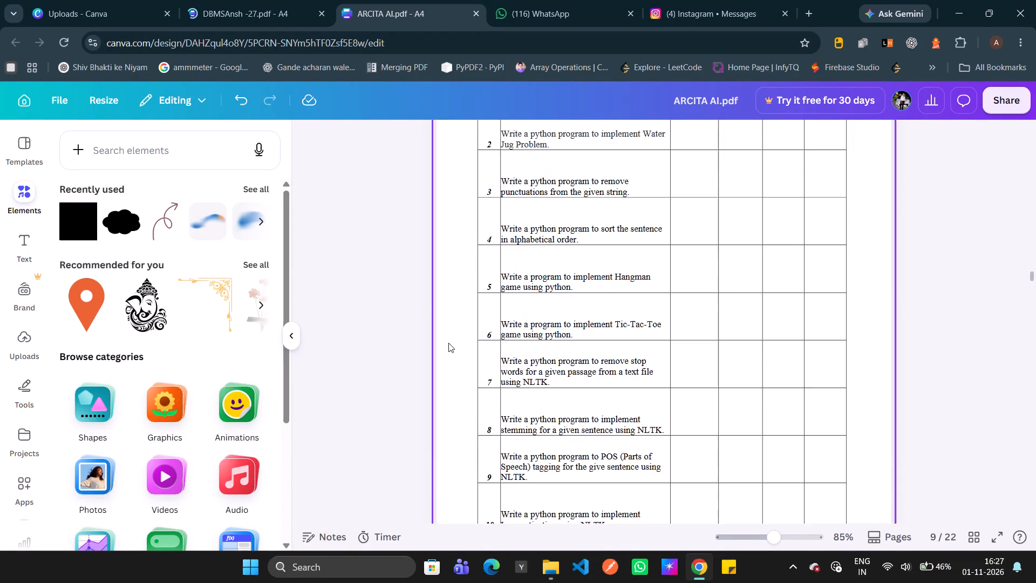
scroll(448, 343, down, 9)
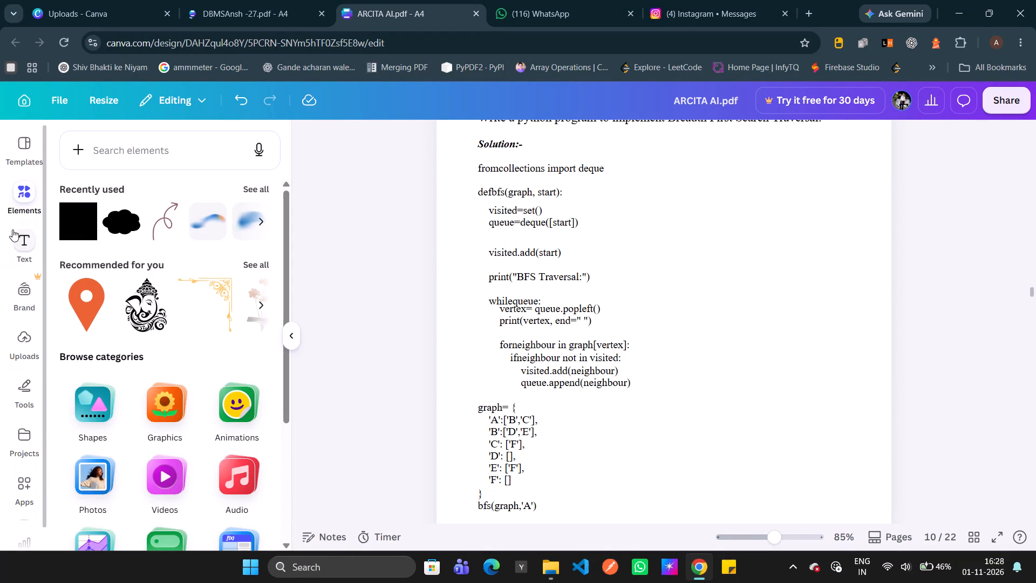
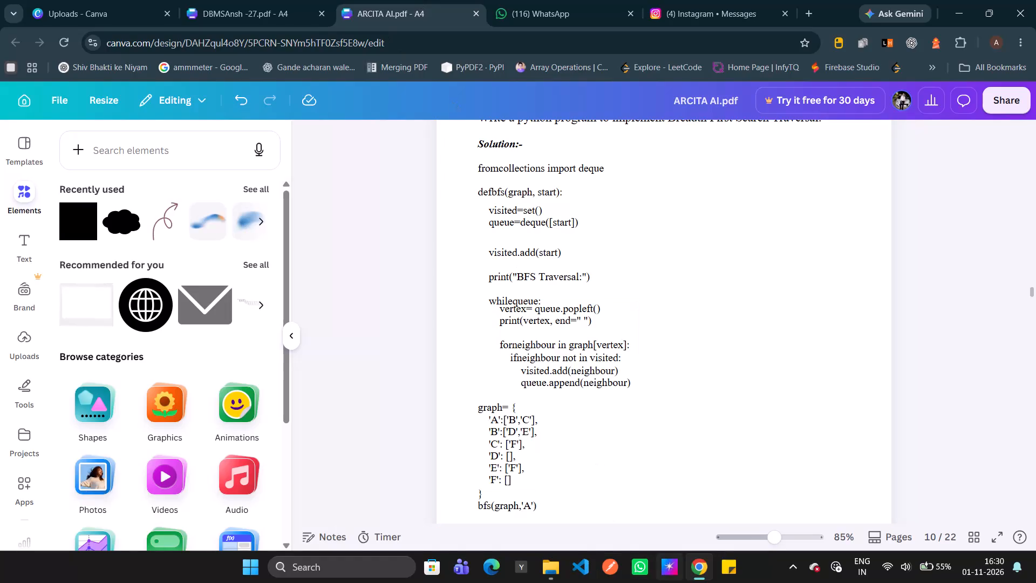
Search the Downloads folder in File Explorer for "synopsis" and select the Major Project Synopsis Format 2026-27 Word document.
click(542, 570)
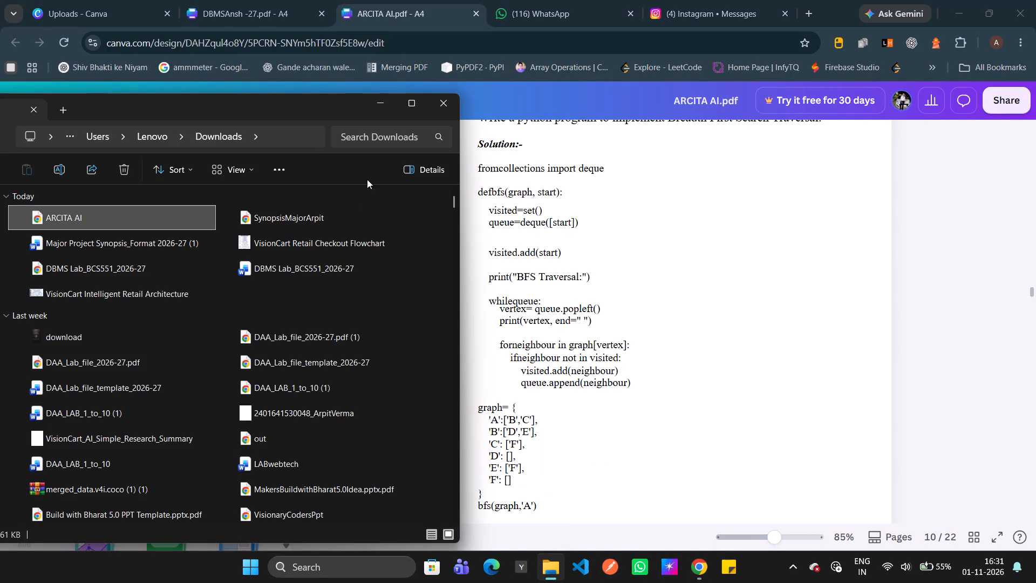
click(393, 132)
text(synopsis)
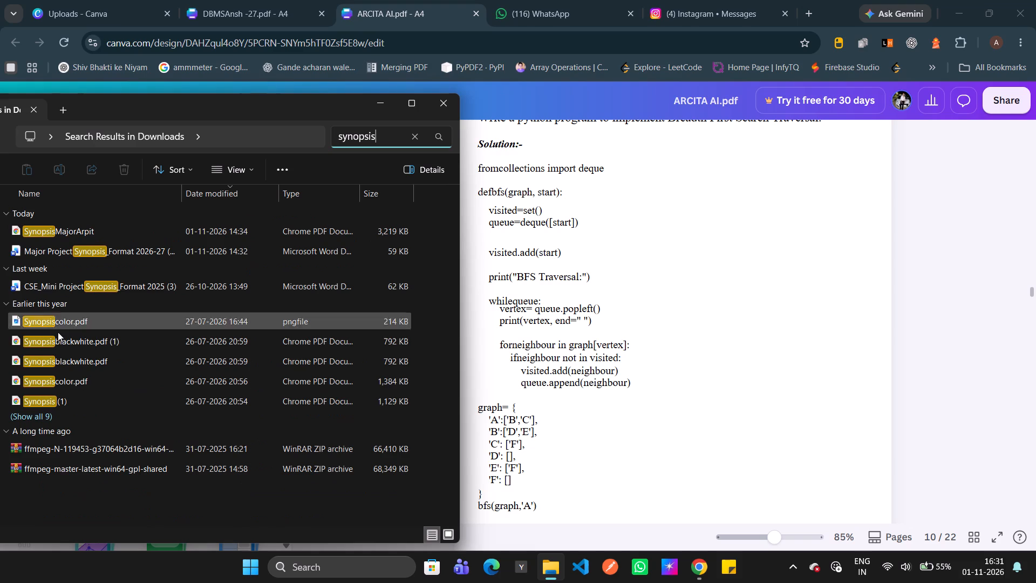
click(106, 253)
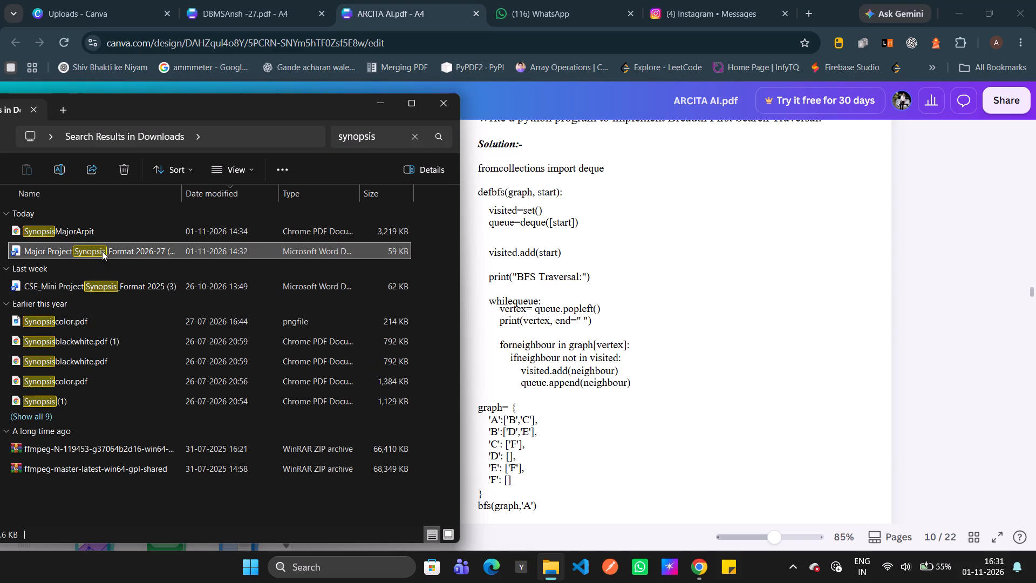
drag(124, 111, 277, 111)
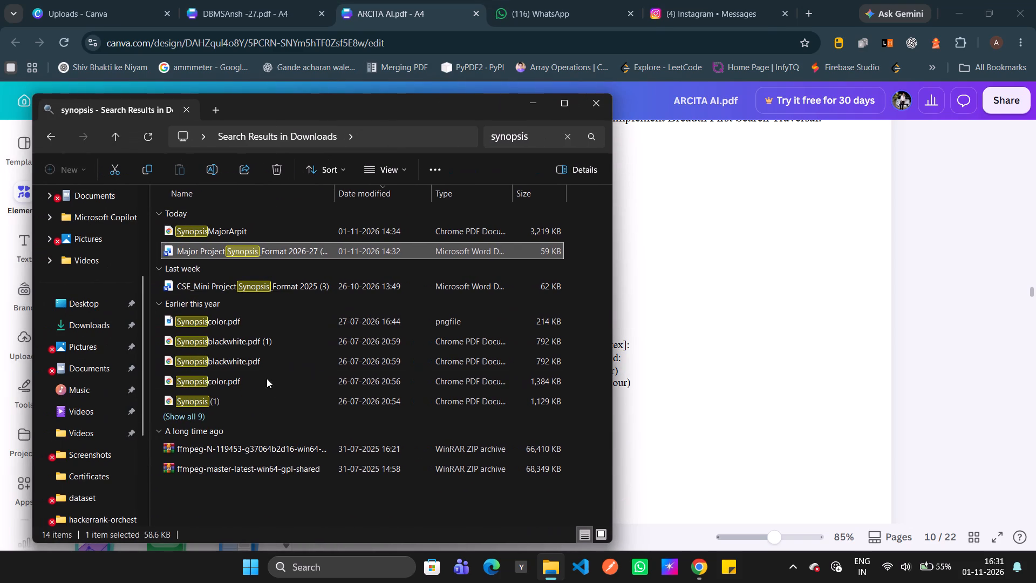
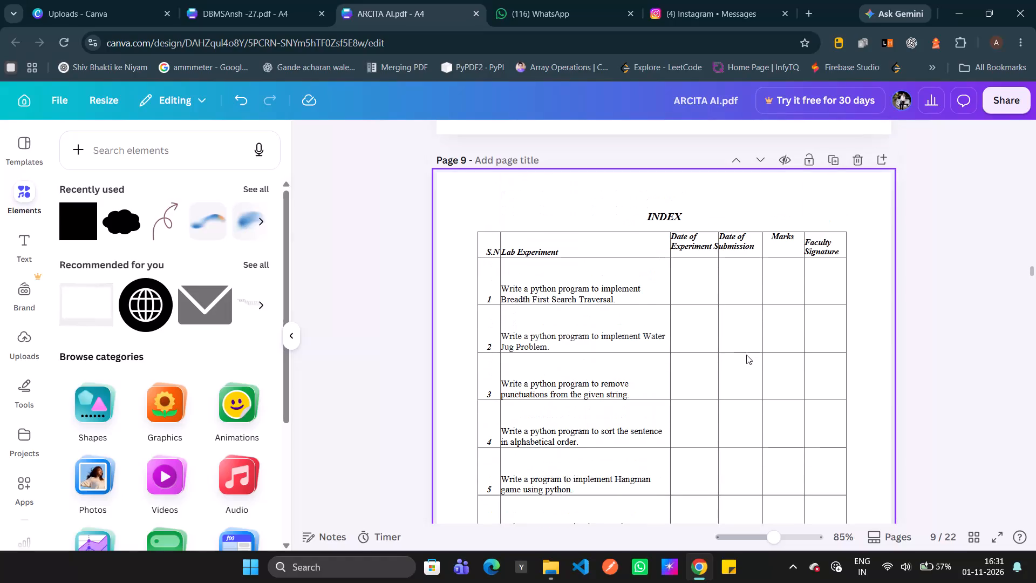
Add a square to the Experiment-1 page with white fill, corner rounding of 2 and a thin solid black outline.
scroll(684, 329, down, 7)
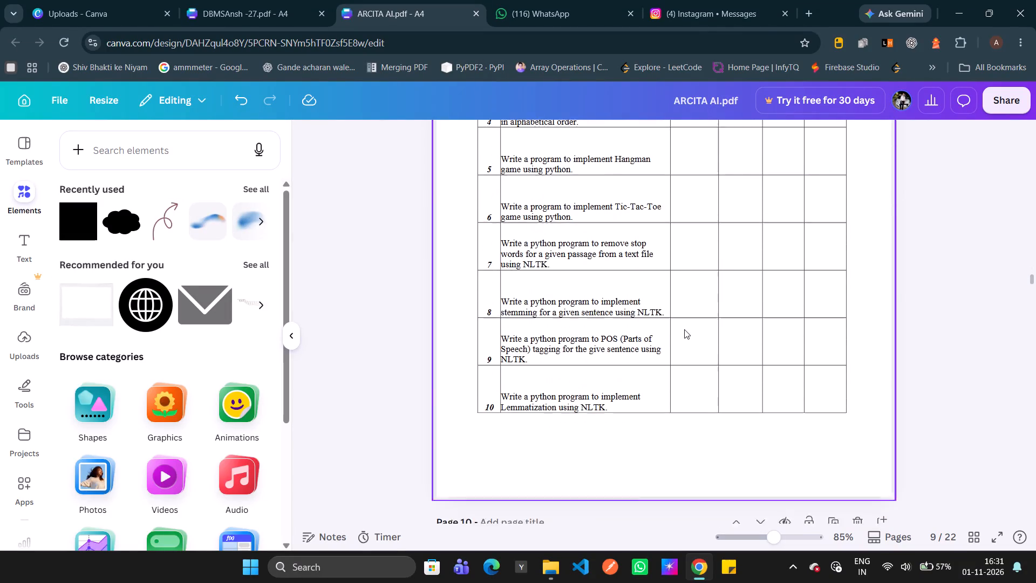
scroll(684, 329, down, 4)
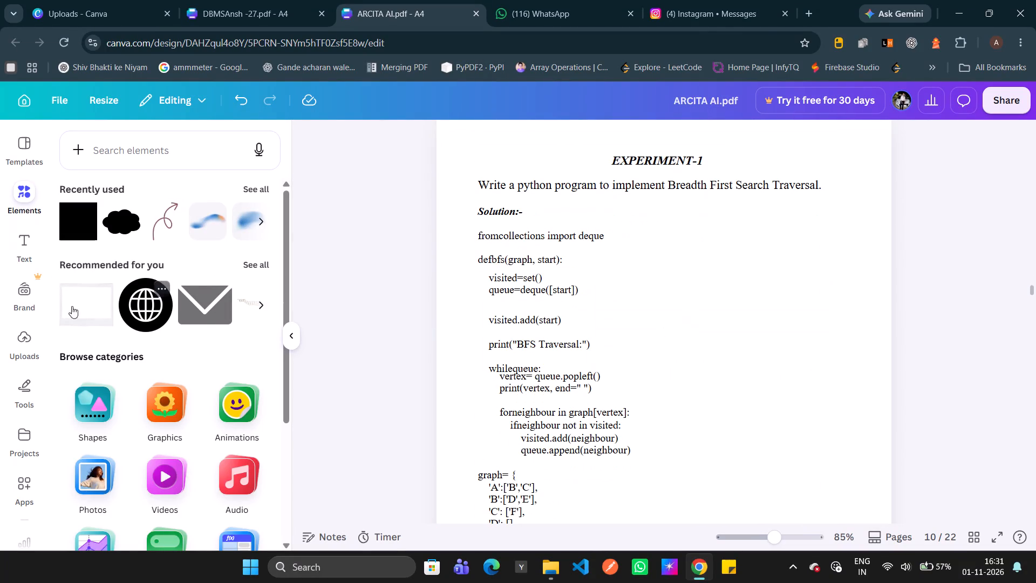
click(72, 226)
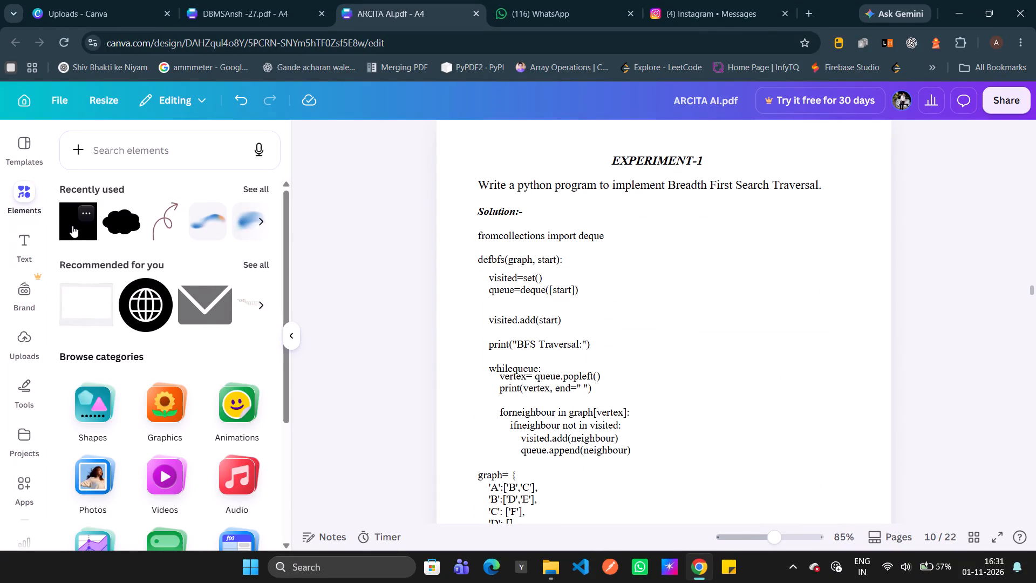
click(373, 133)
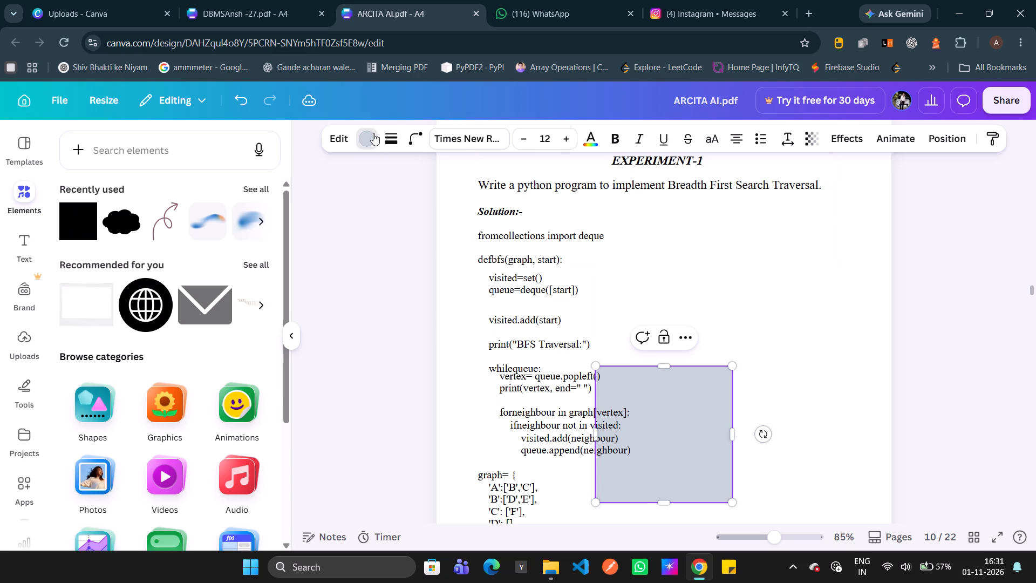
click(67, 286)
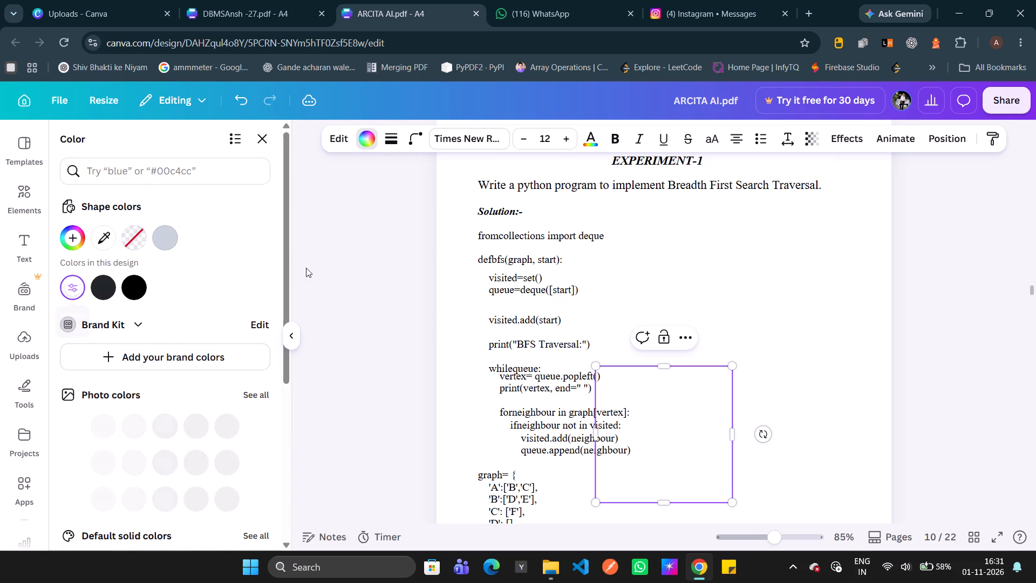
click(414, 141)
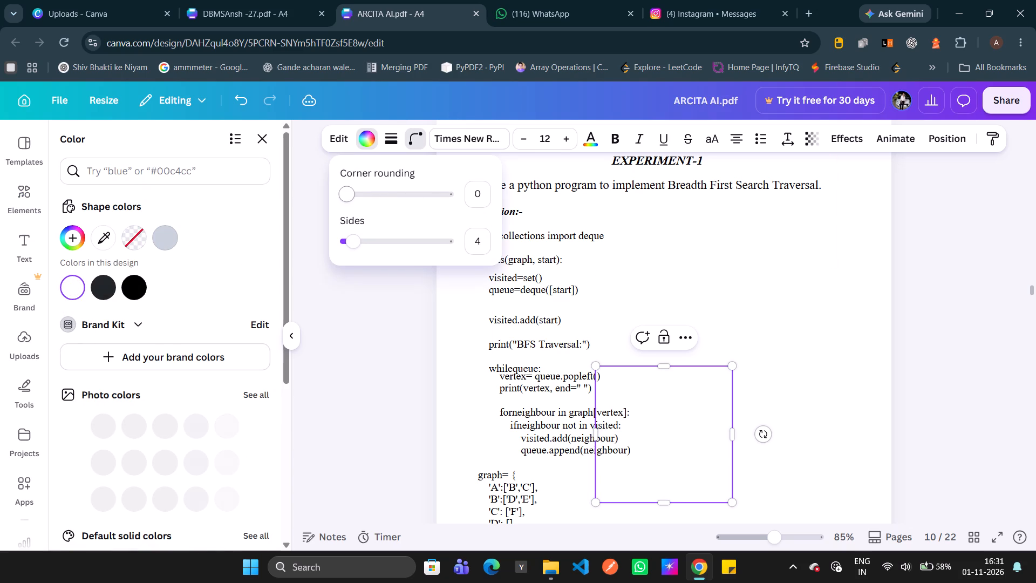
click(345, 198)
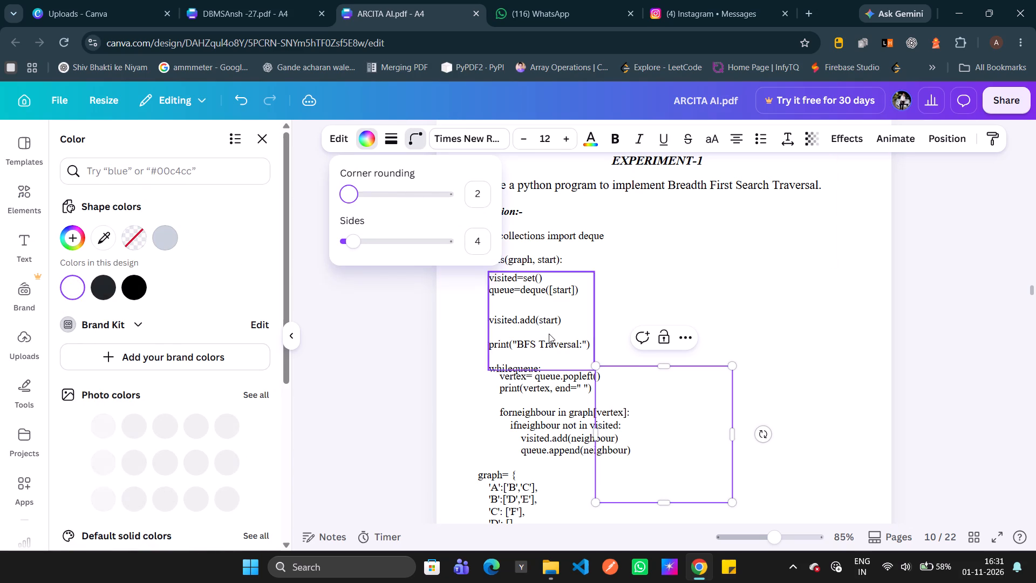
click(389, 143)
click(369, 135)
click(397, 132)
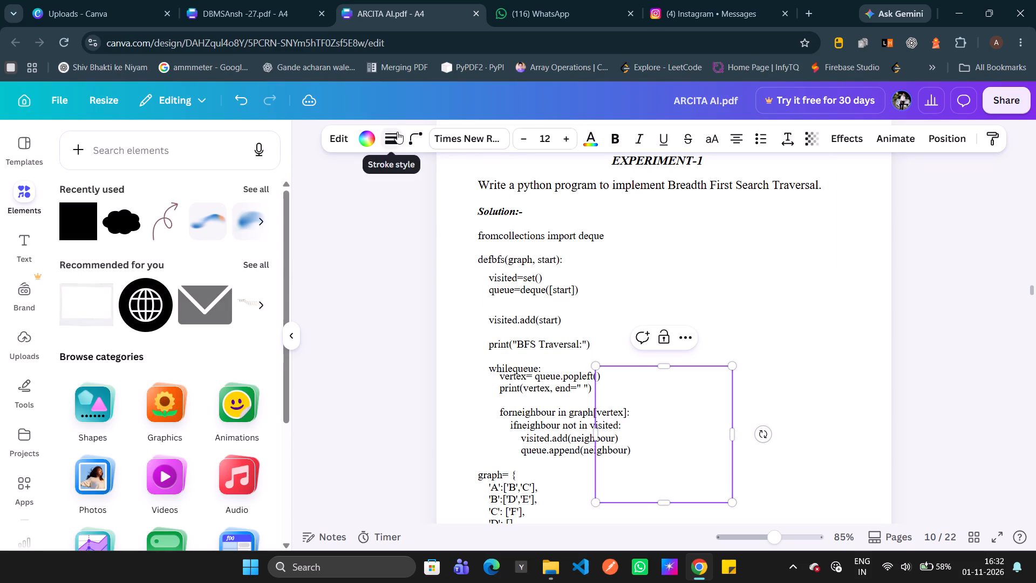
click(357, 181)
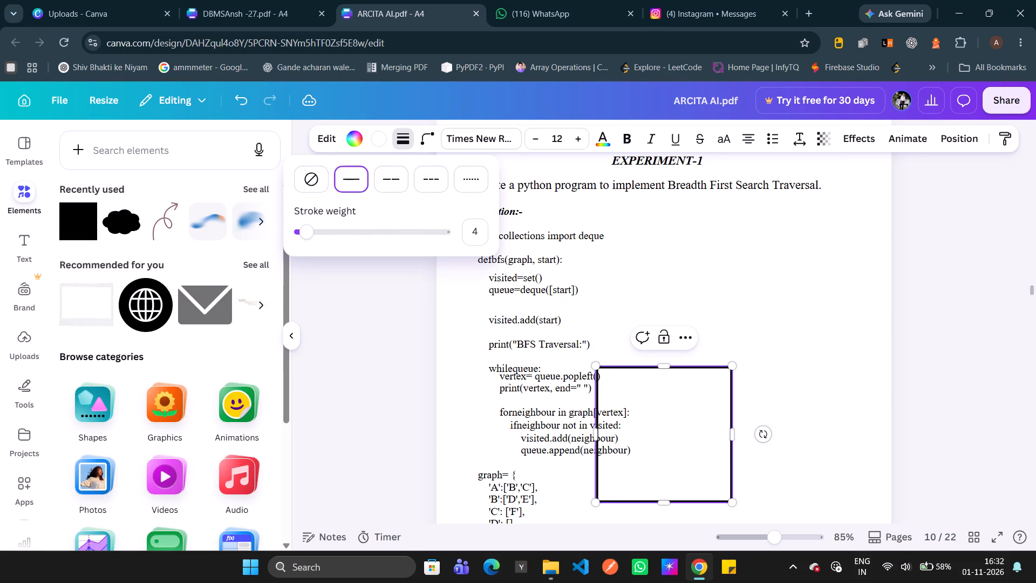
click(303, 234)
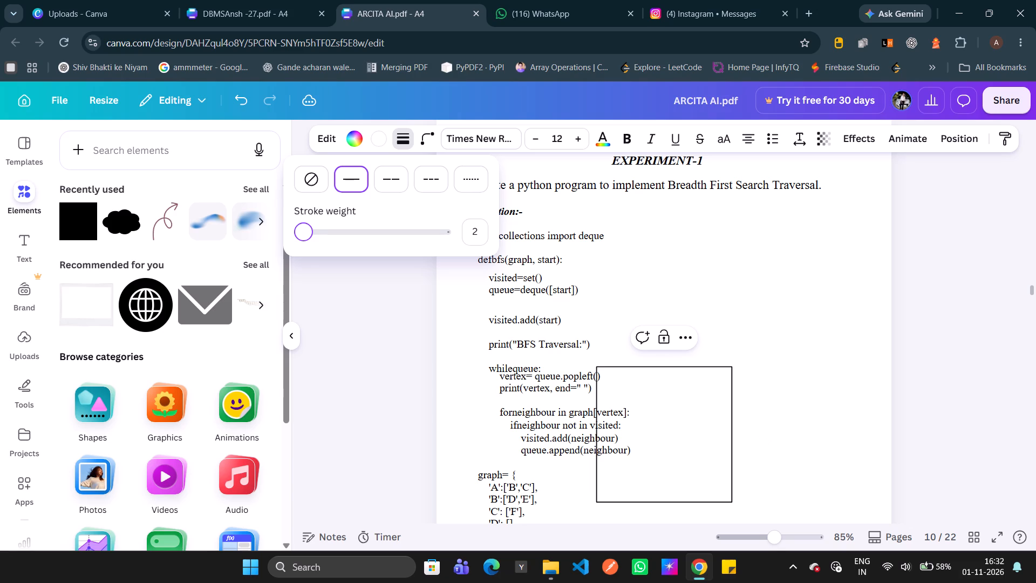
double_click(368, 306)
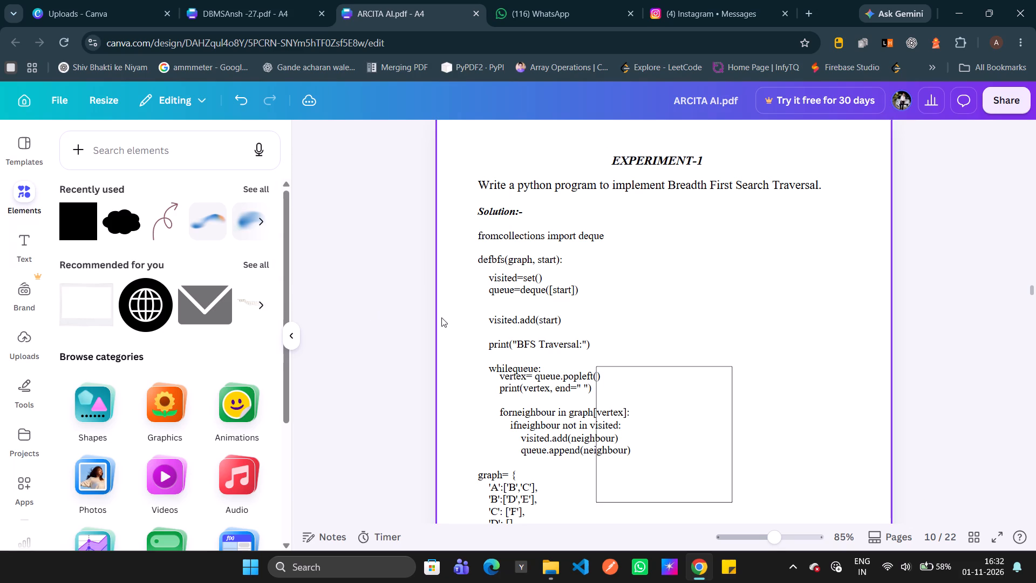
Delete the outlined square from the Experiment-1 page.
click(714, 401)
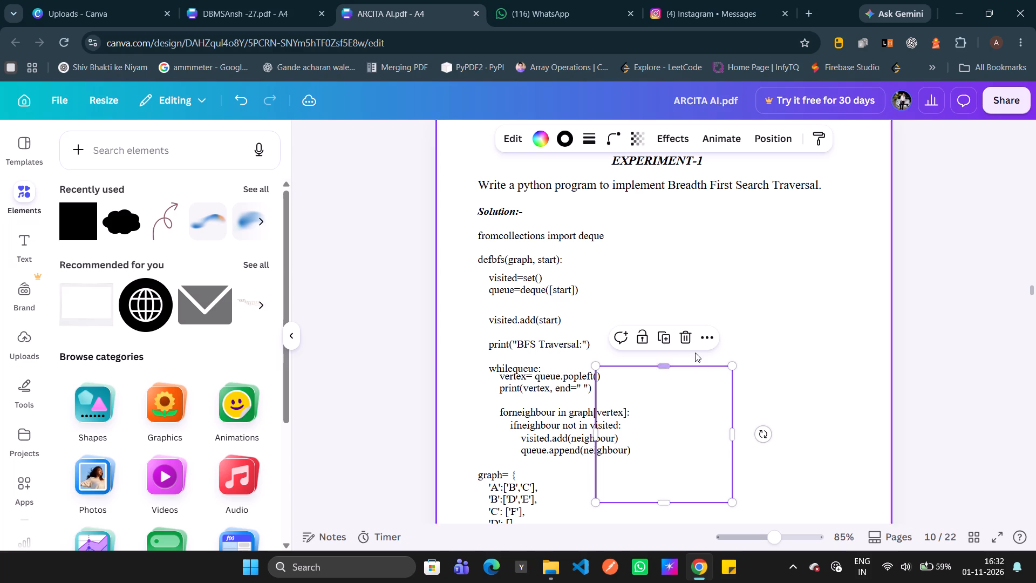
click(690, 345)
Tighten the line spacing of the CO Number column text on page 7 to fit BCAI-551.1 and BCAI-551.2 within their rows.
scroll(690, 345, up, 10)
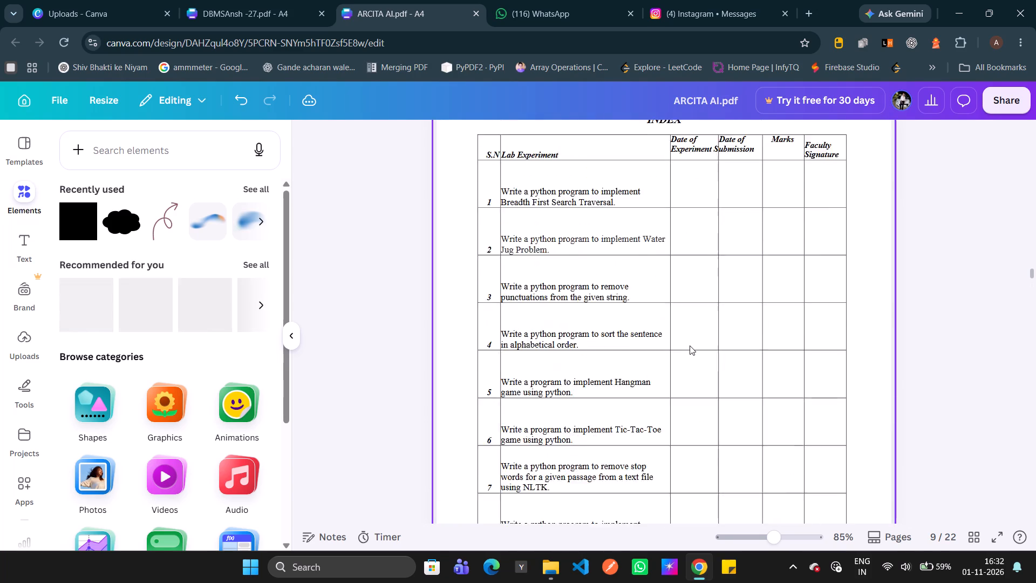
scroll(690, 345, up, 10)
scroll(689, 345, down, 9)
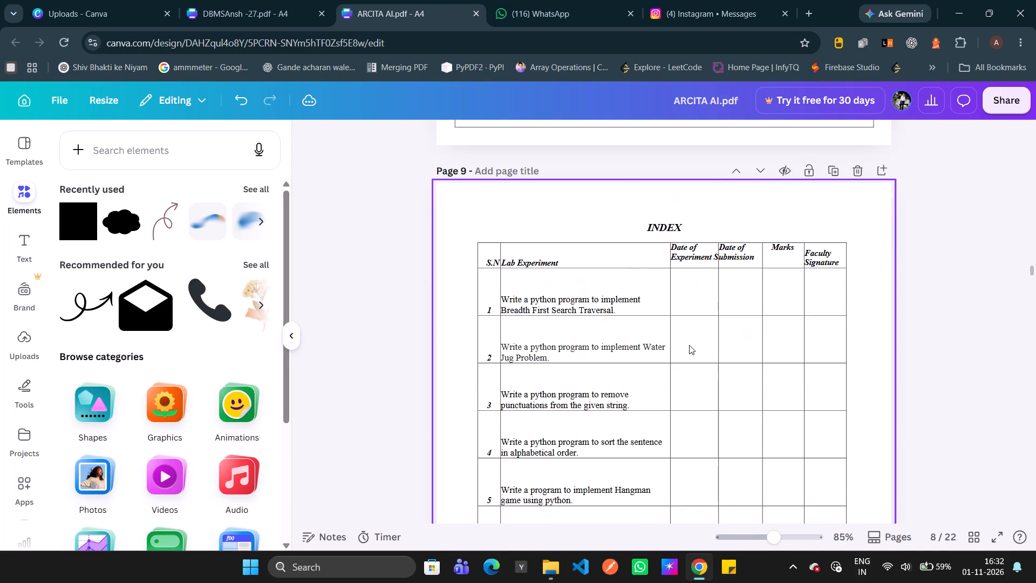
scroll(647, 350, up, 12)
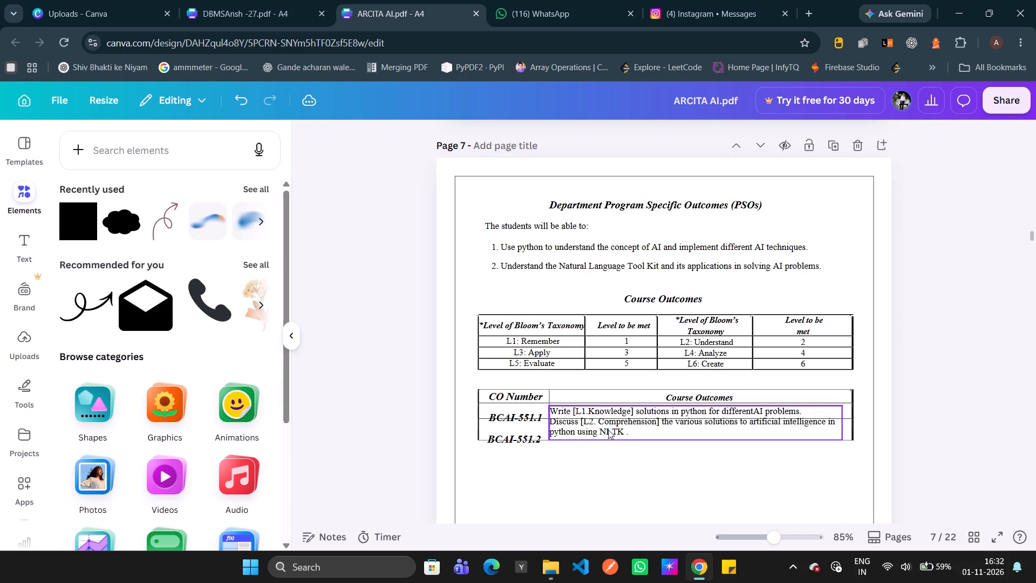
click(523, 443)
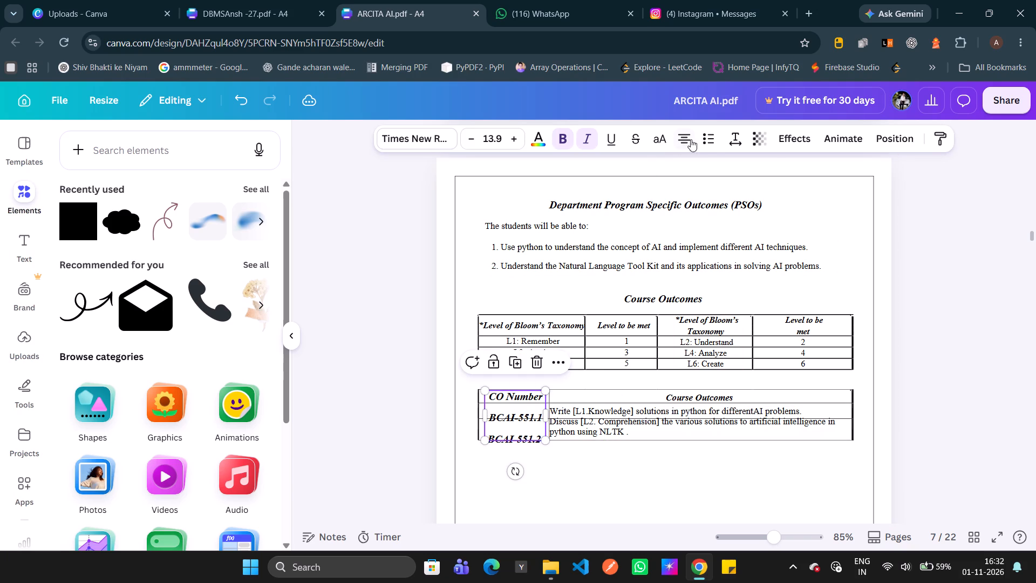
click(735, 130)
drag(740, 239, 731, 241)
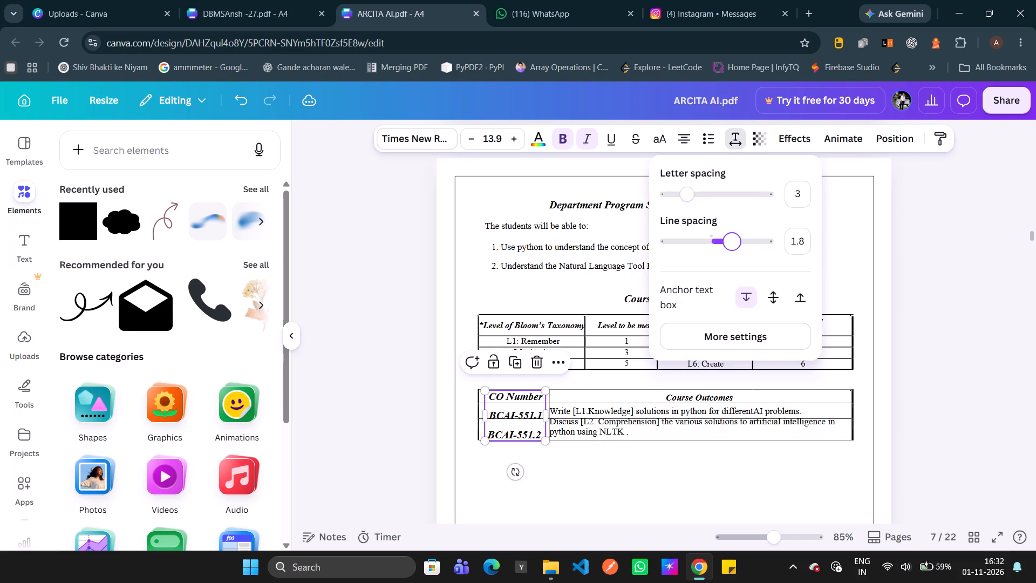
drag(731, 241, 724, 242)
click(364, 283)
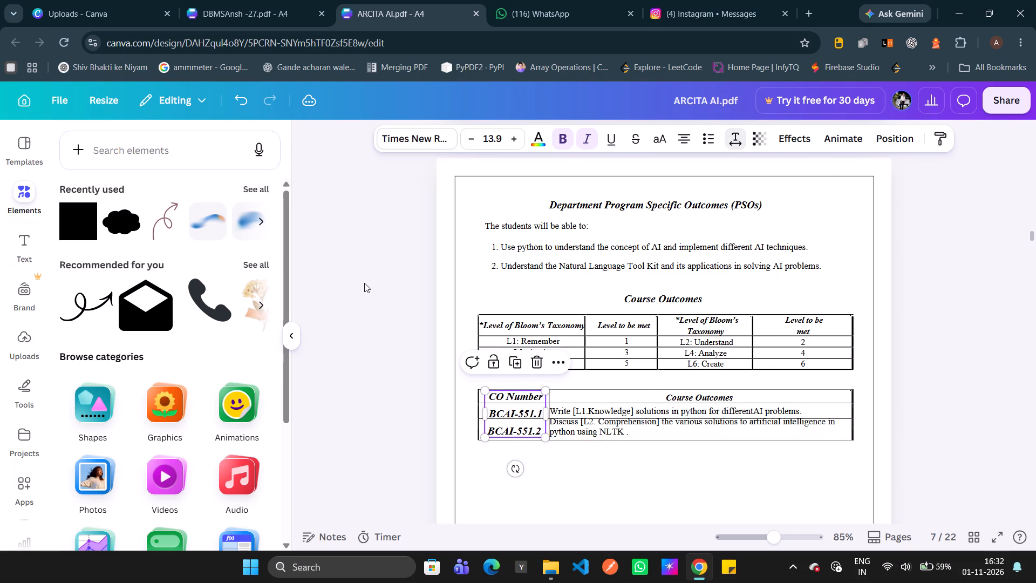
click(364, 283)
Break the Course Outcomes text after "AI problems." to start "Discuss [L2. Comprehension]" on its own line.
click(610, 437)
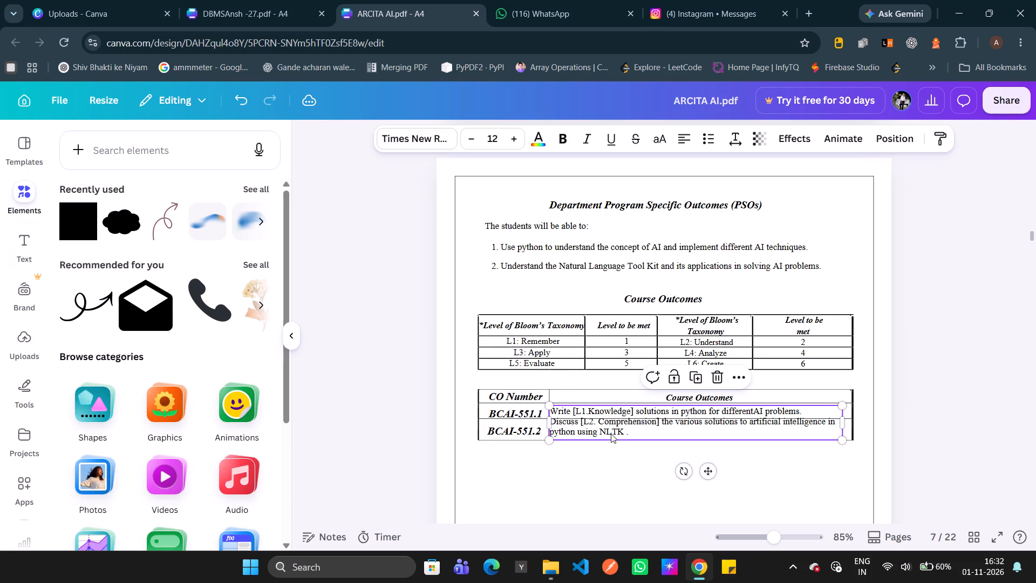
click(611, 426)
click(782, 403)
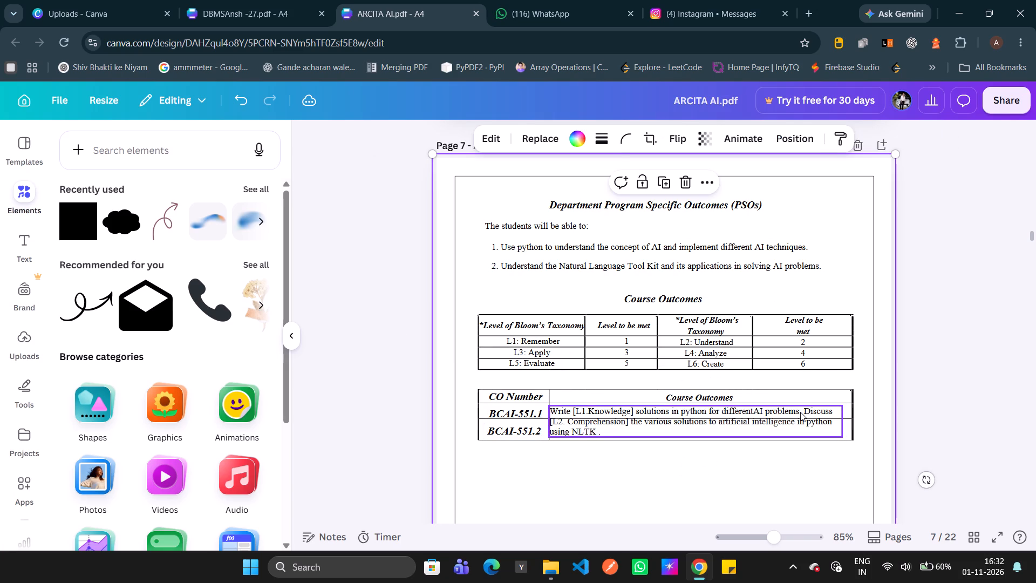
click(800, 412)
click(802, 410)
click(802, 410)
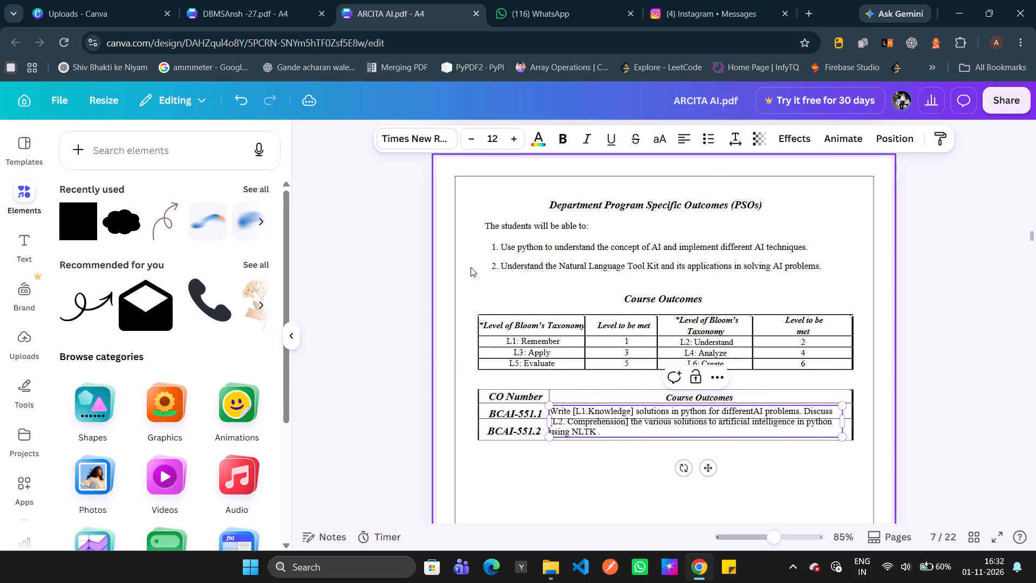
click(801, 410)
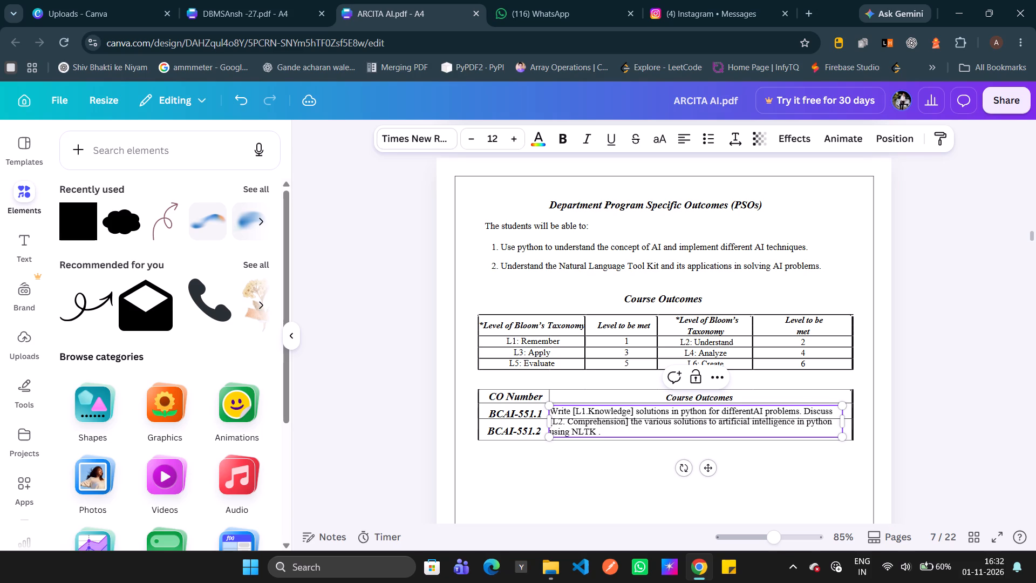
key(Return)
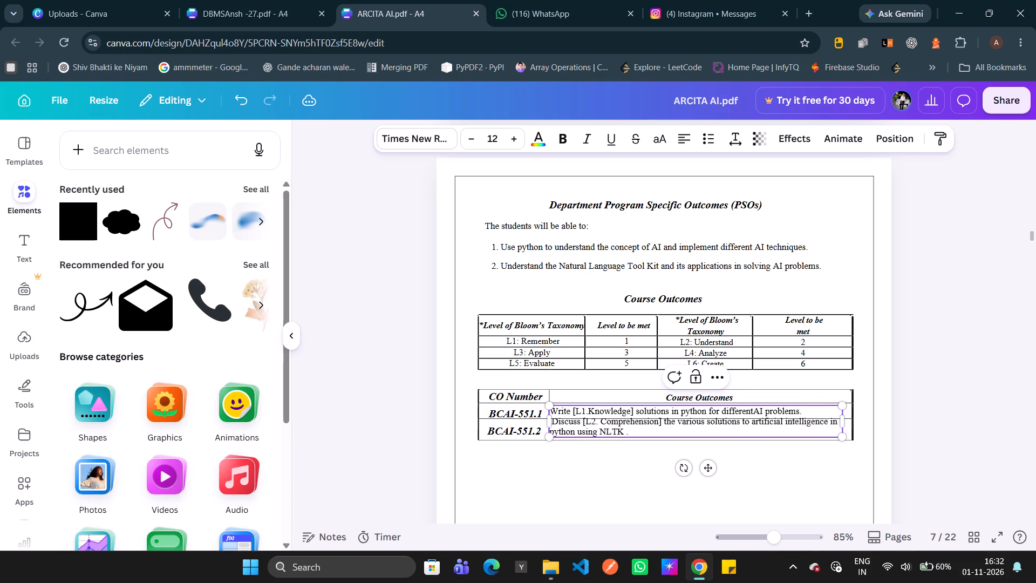
Set the line spacing of the Course Outcomes description text on page 7 to about 1.7.
click(814, 412)
click(733, 137)
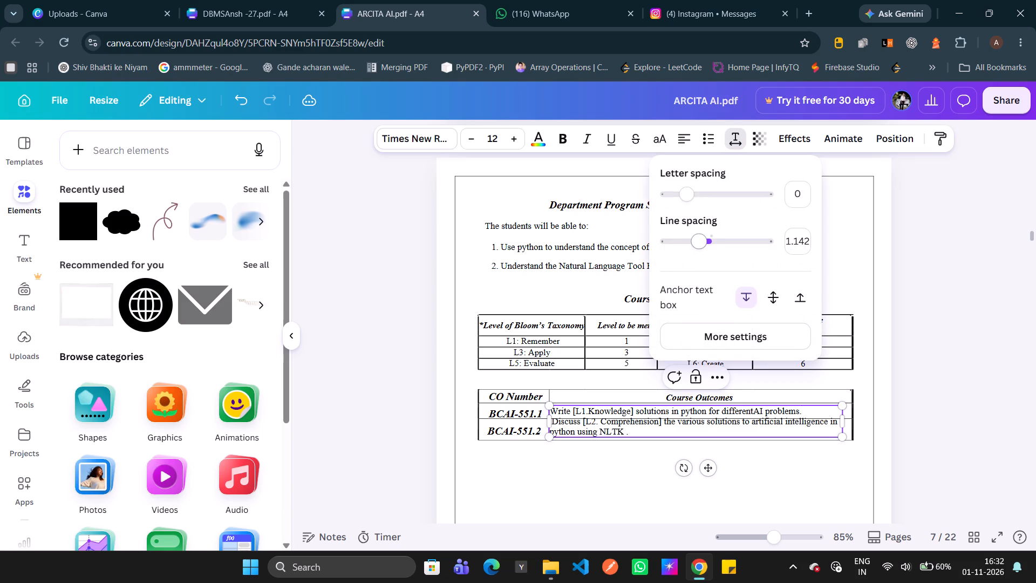
drag(706, 242, 728, 241)
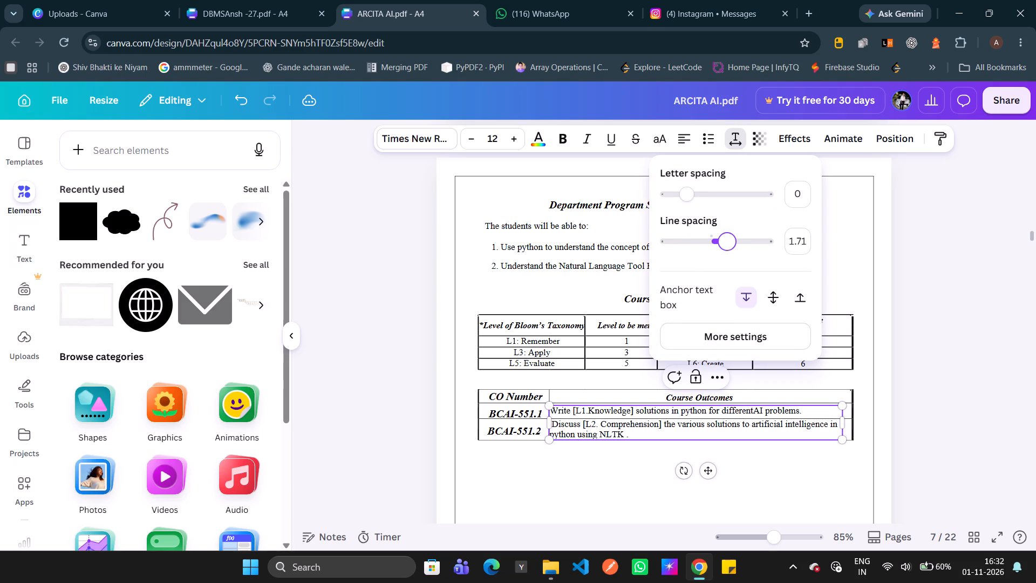
drag(728, 241, 726, 241)
double_click(358, 397)
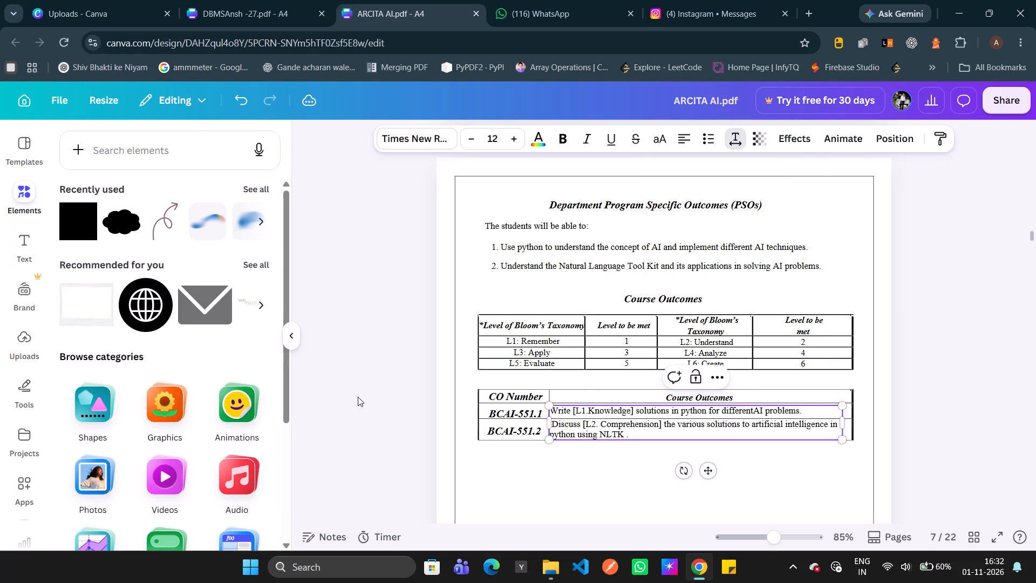
Shift the Course Outcomes description text slightly right and down inside its table cells, resuming editing after the connection interruption.
click(592, 431)
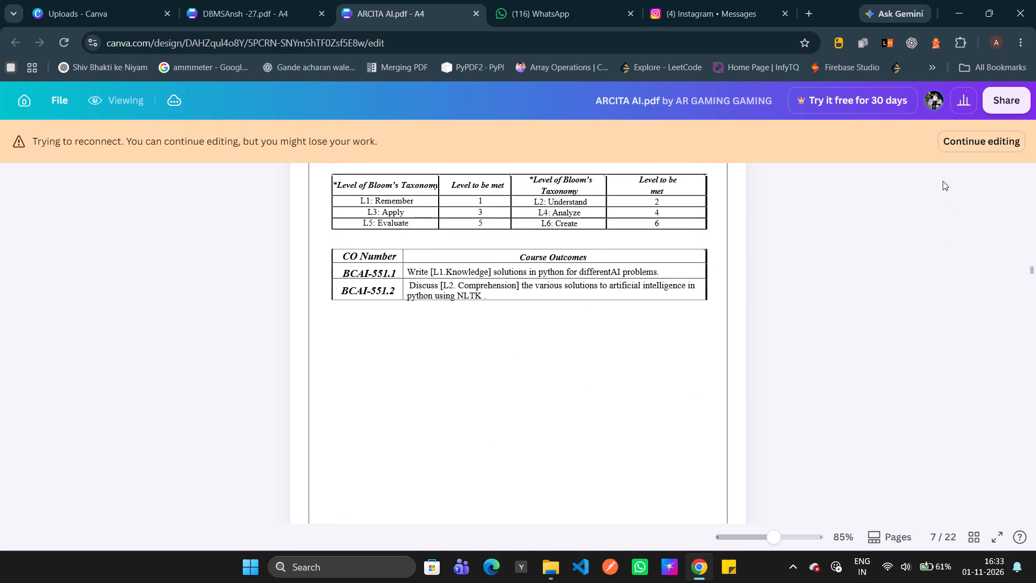
click(957, 135)
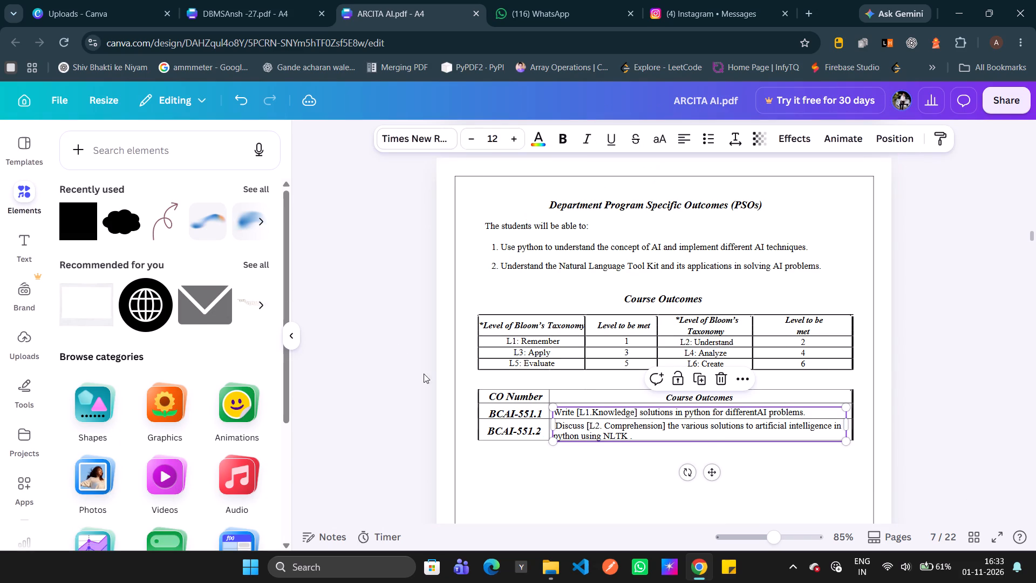
click(397, 347)
Nudge the Experiment-1 code block from "visited=set()" to "whilequeue:" on page 10 slightly up and left, clear of the line below.
scroll(397, 347, down, 10)
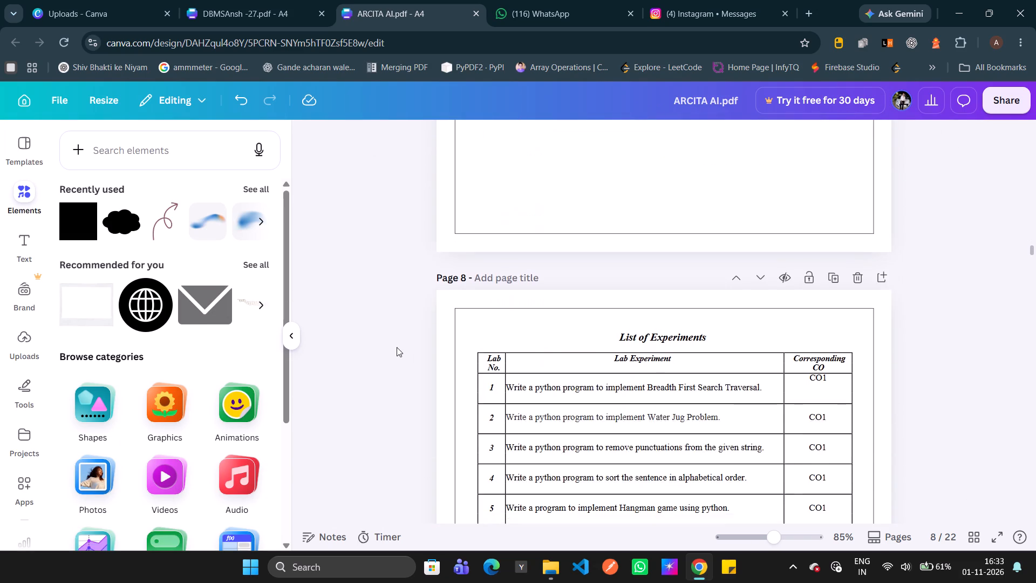
scroll(396, 342, down, 5)
scroll(396, 342, up, 2)
scroll(396, 342, down, 6)
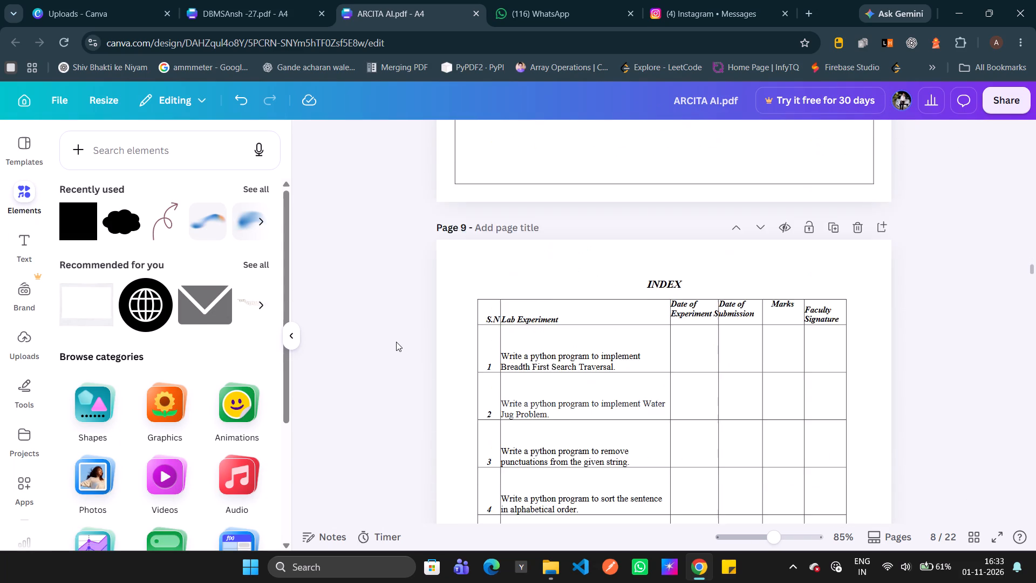
scroll(396, 342, down, 18)
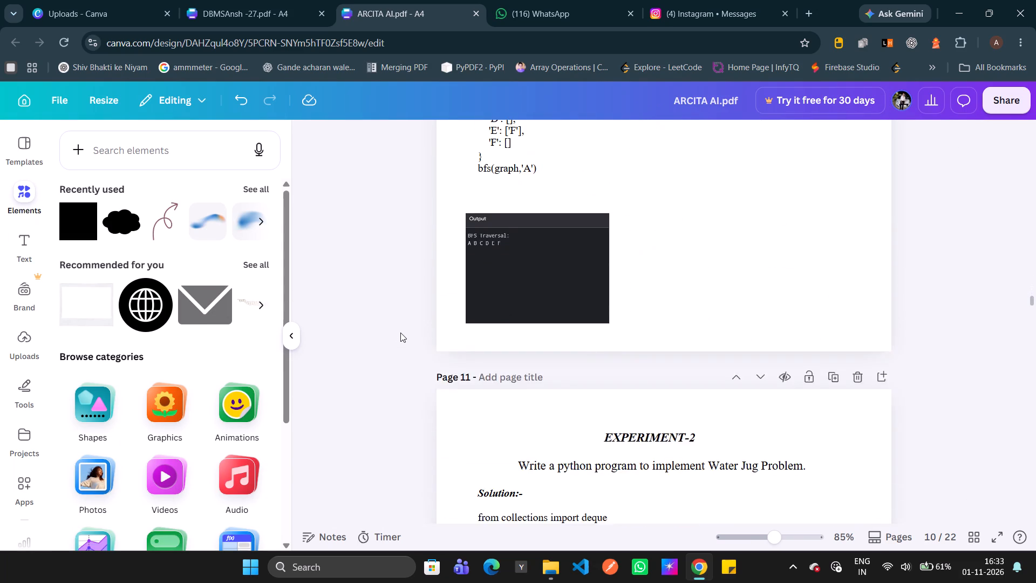
scroll(400, 333, up, 3)
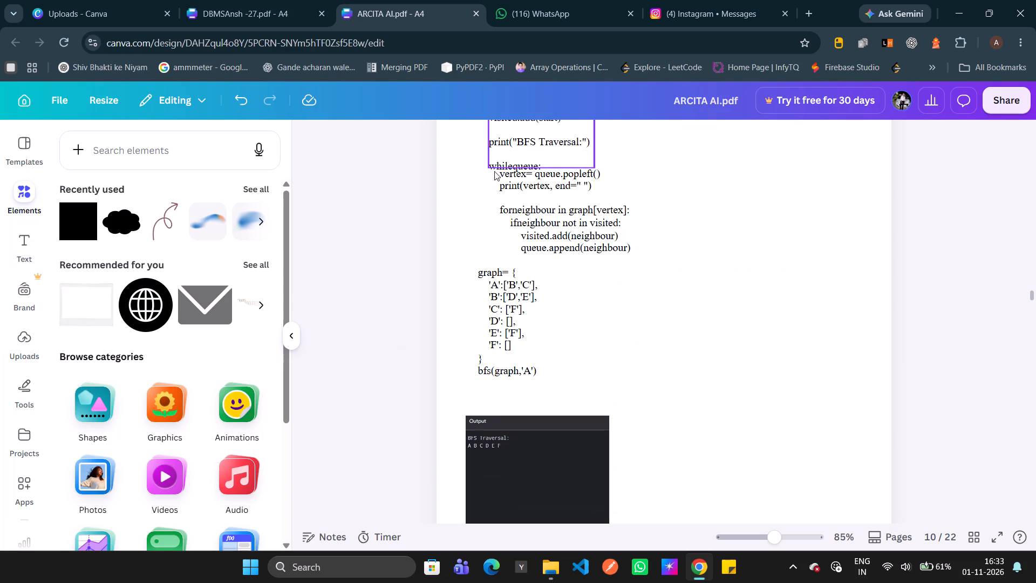
click(494, 164)
scroll(506, 202, up, 2)
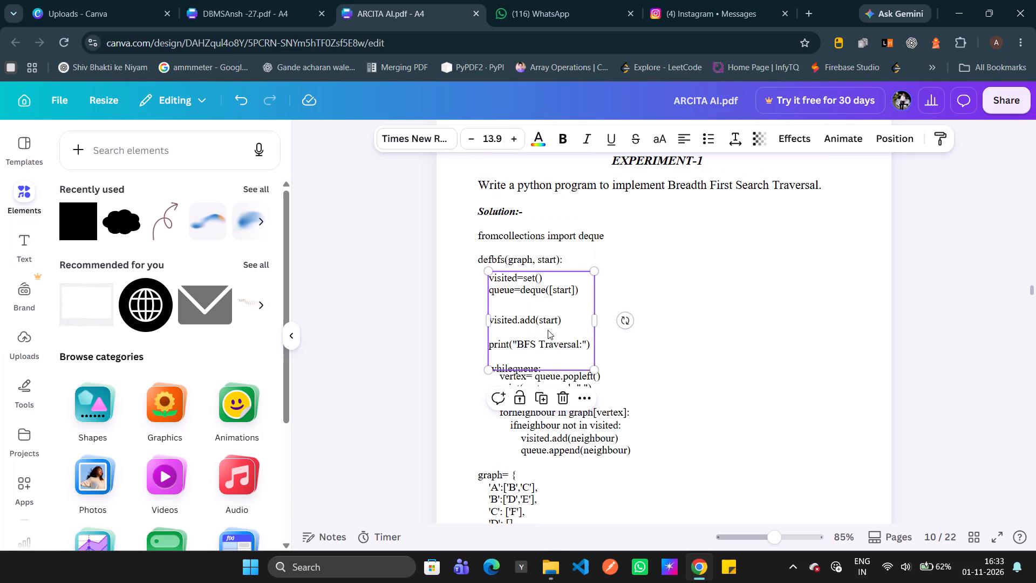
click(547, 329)
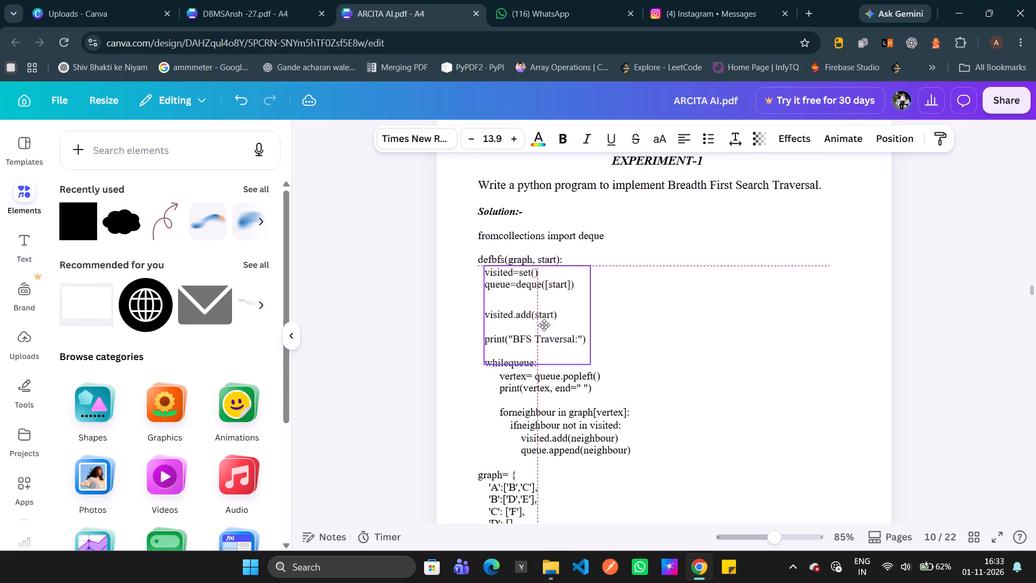
click(433, 328)
Review the experiment pages from Experiment-1 on page 10 through Experiment-10 on page 22 for layout problems.
scroll(433, 328, up, 4)
scroll(433, 328, down, 5)
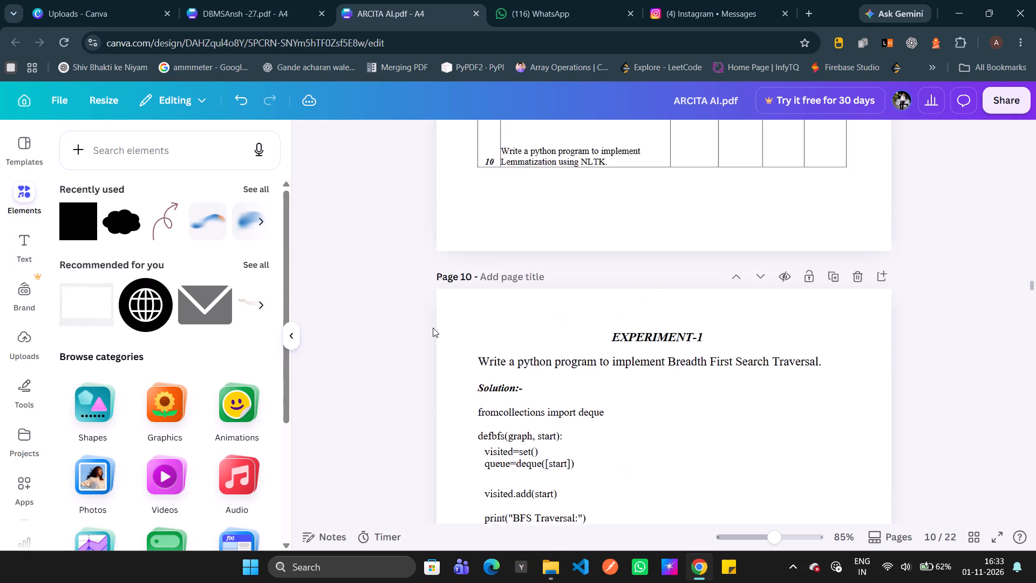
scroll(433, 328, down, 3)
scroll(433, 328, up, 1)
scroll(433, 328, down, 12)
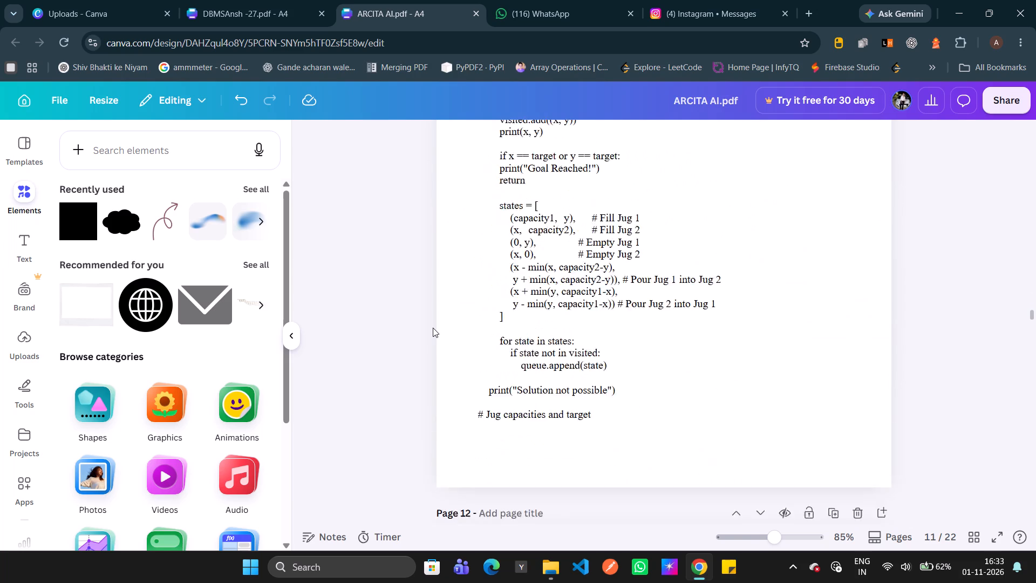
scroll(433, 328, down, 16)
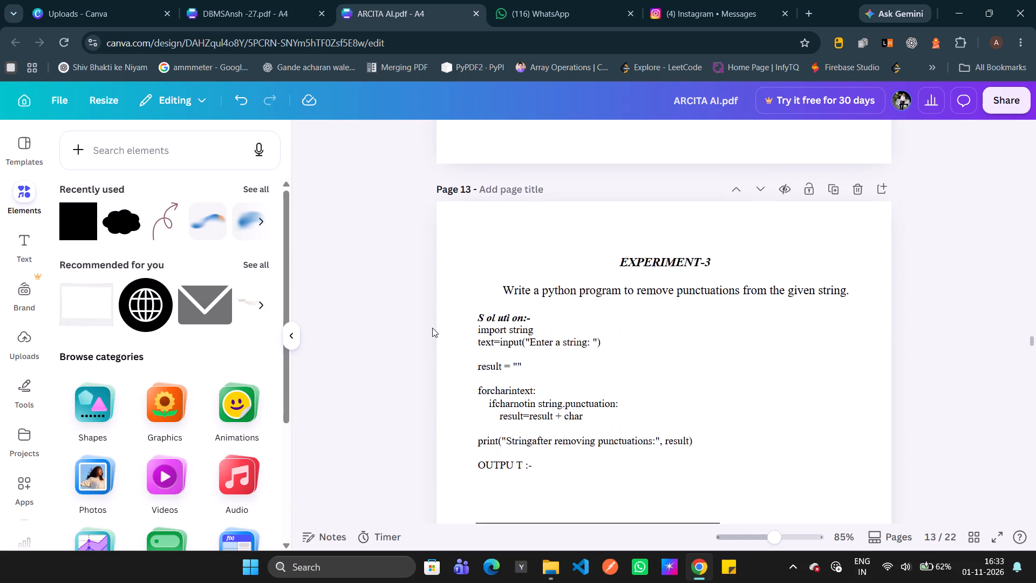
scroll(432, 328, down, 19)
scroll(432, 328, down, 6)
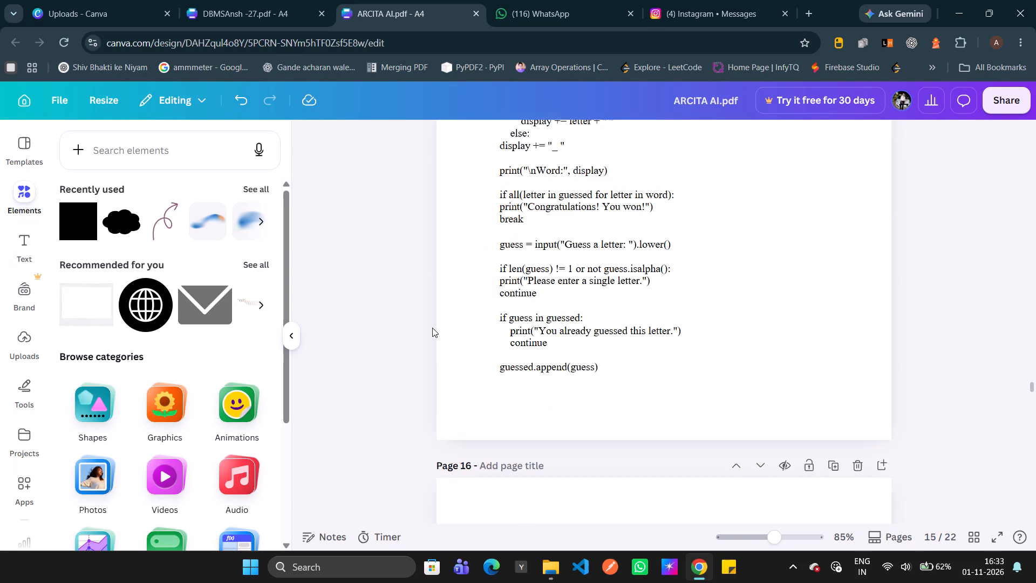
scroll(432, 328, down, 1)
scroll(432, 328, up, 1)
scroll(432, 328, down, 7)
scroll(432, 328, up, 1)
scroll(432, 328, down, 15)
scroll(432, 327, down, 7)
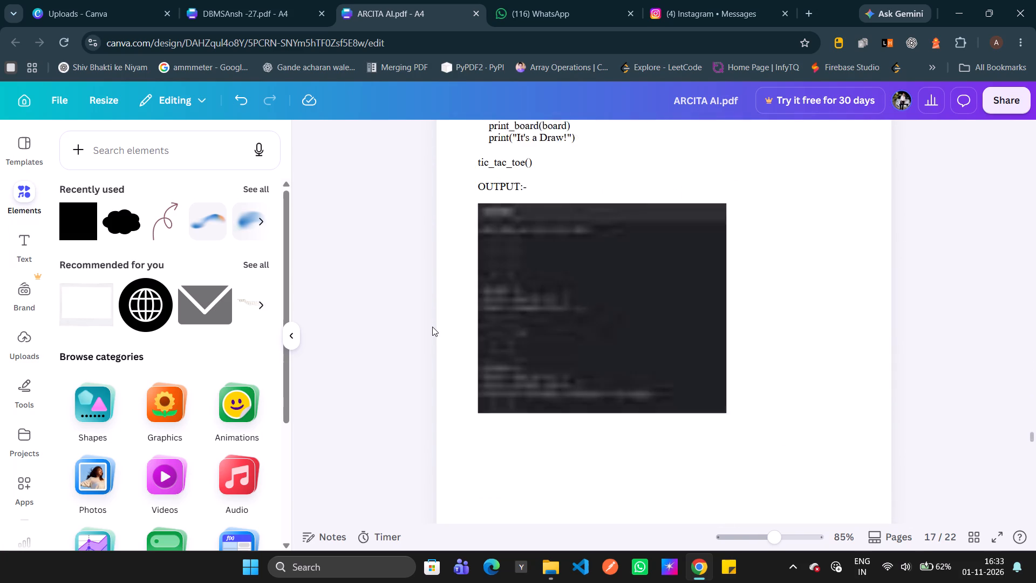
scroll(432, 327, down, 8)
scroll(432, 327, up, 1)
scroll(432, 327, down, 15)
scroll(432, 327, down, 6)
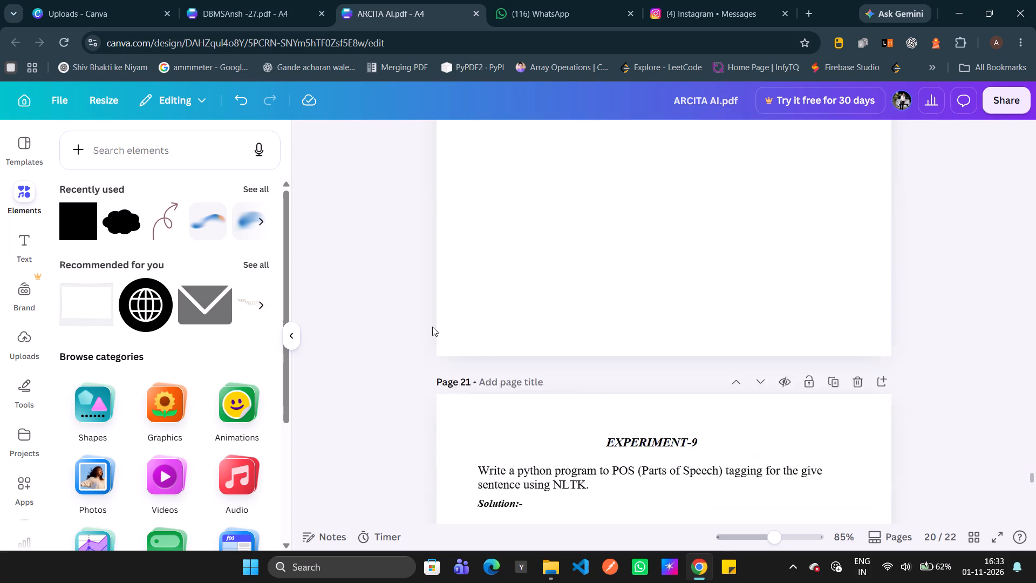
scroll(432, 327, down, 19)
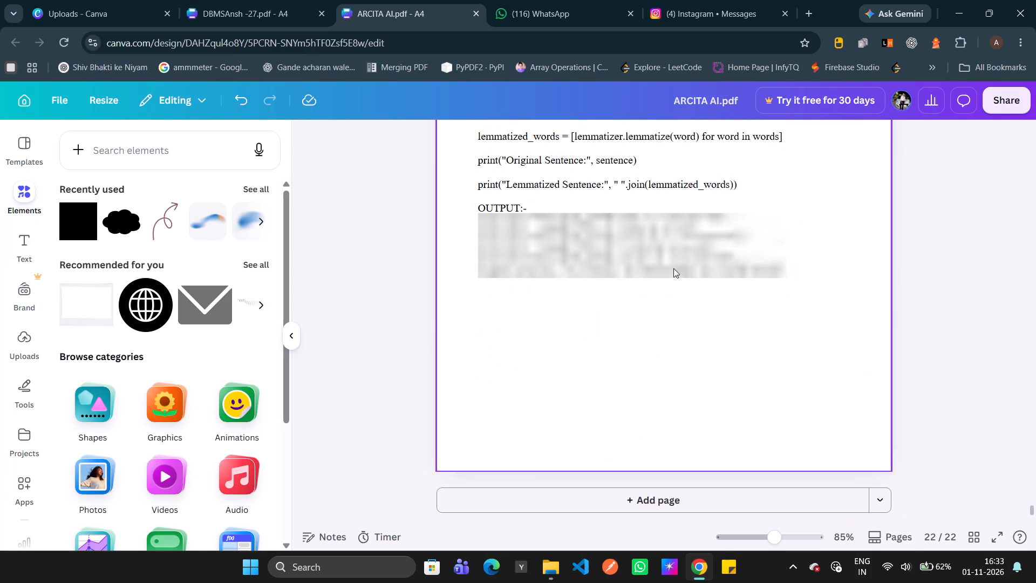
scroll(623, 369, up, 4)
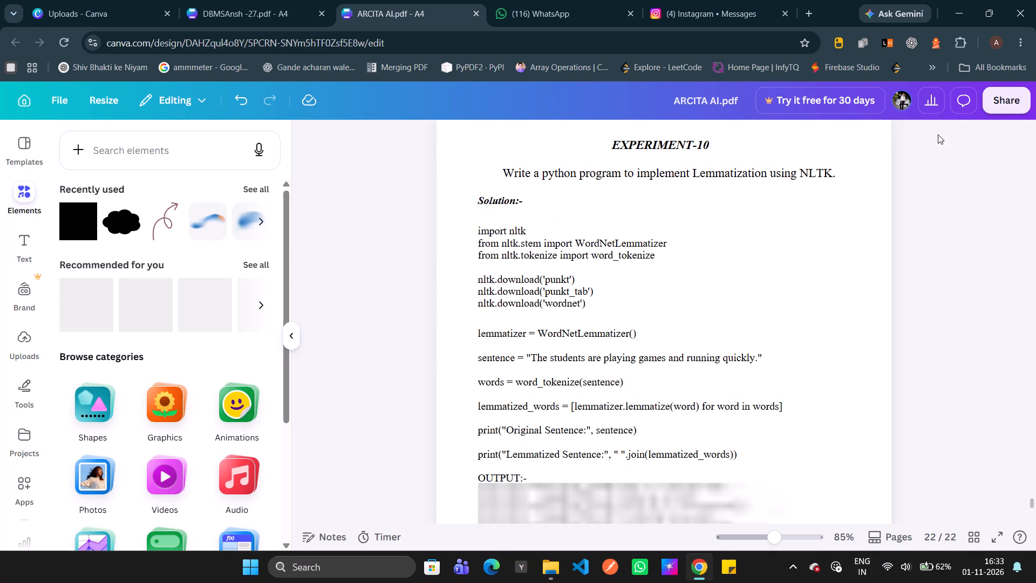
click(1008, 104)
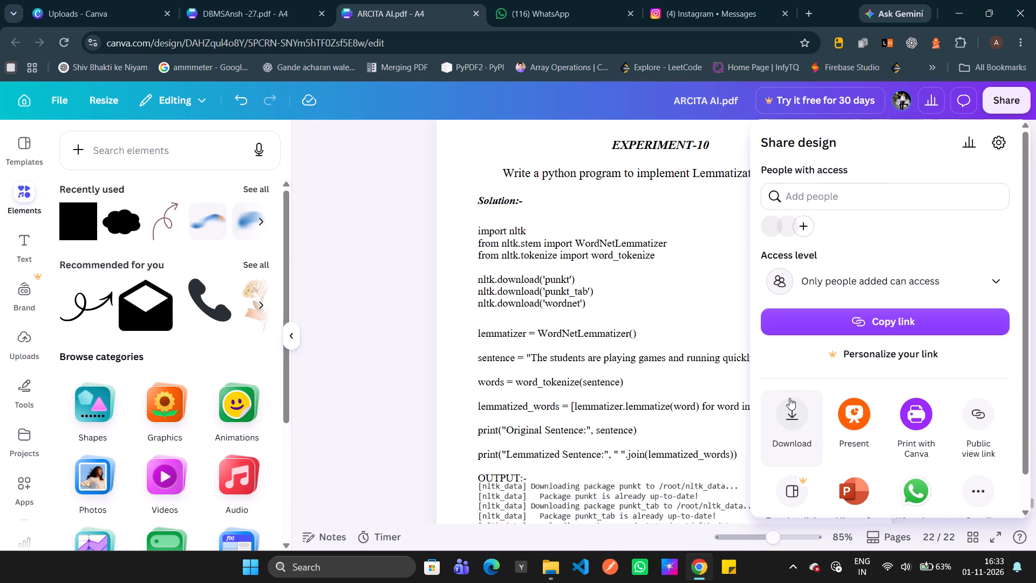
click(78, 222)
Recheck the code and output images of Experiments 8, 9 and 10 on pages 20 to 22.
scroll(489, 279, up, 2)
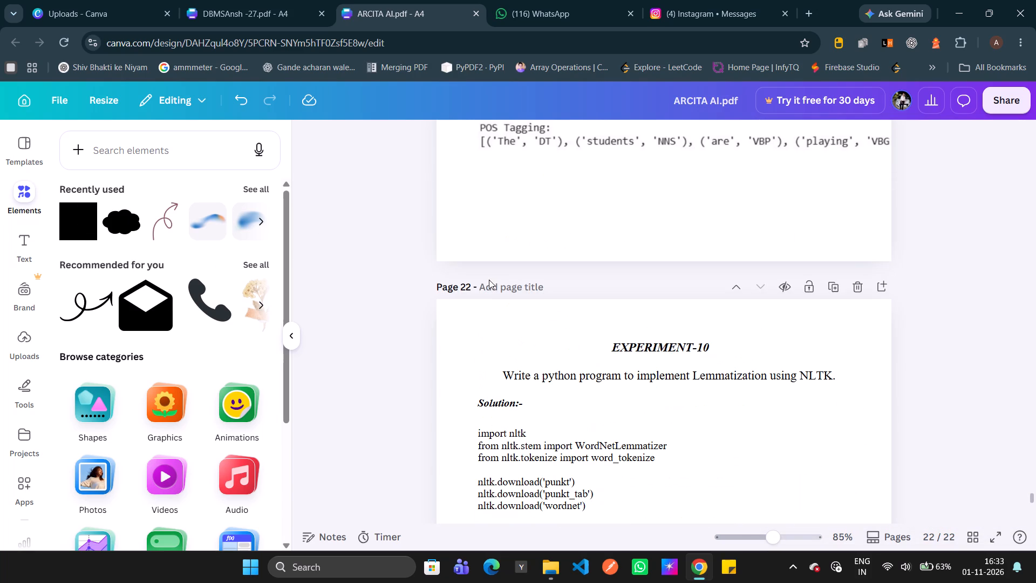
scroll(528, 322, up, 8)
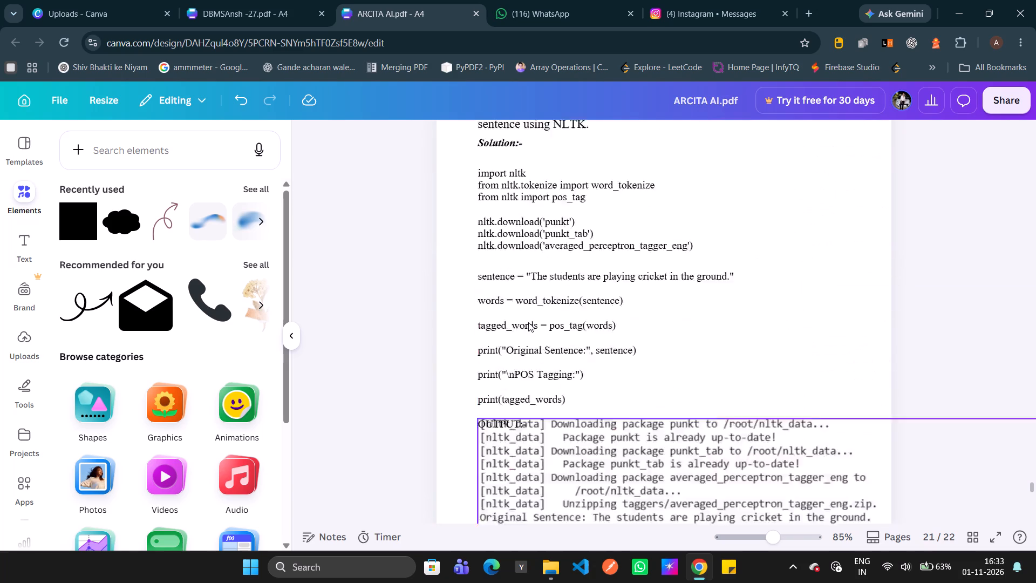
scroll(528, 322, down, 4)
scroll(528, 322, up, 15)
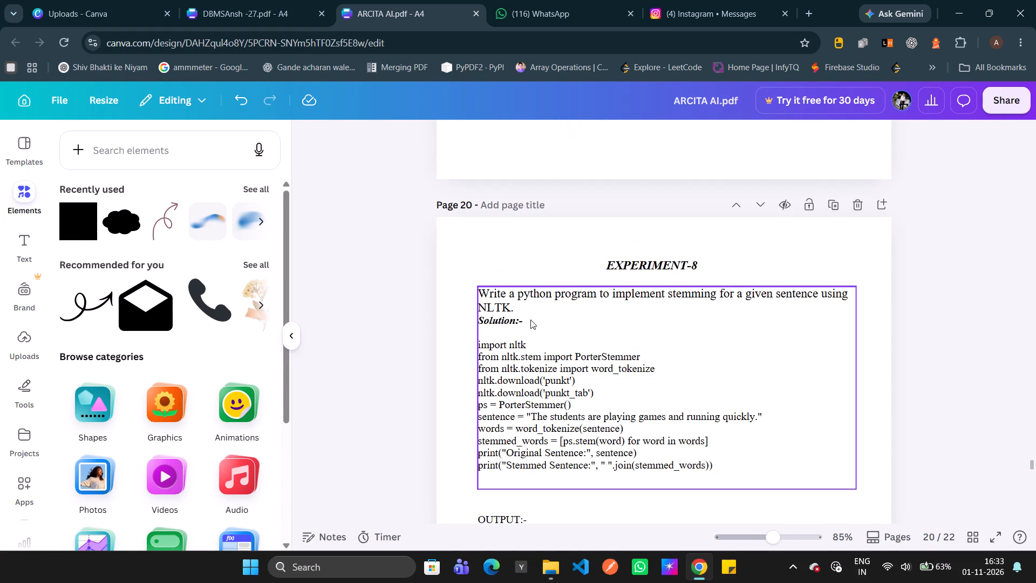
scroll(664, 293, down, 10)
scroll(664, 293, up, 1)
scroll(664, 293, down, 4)
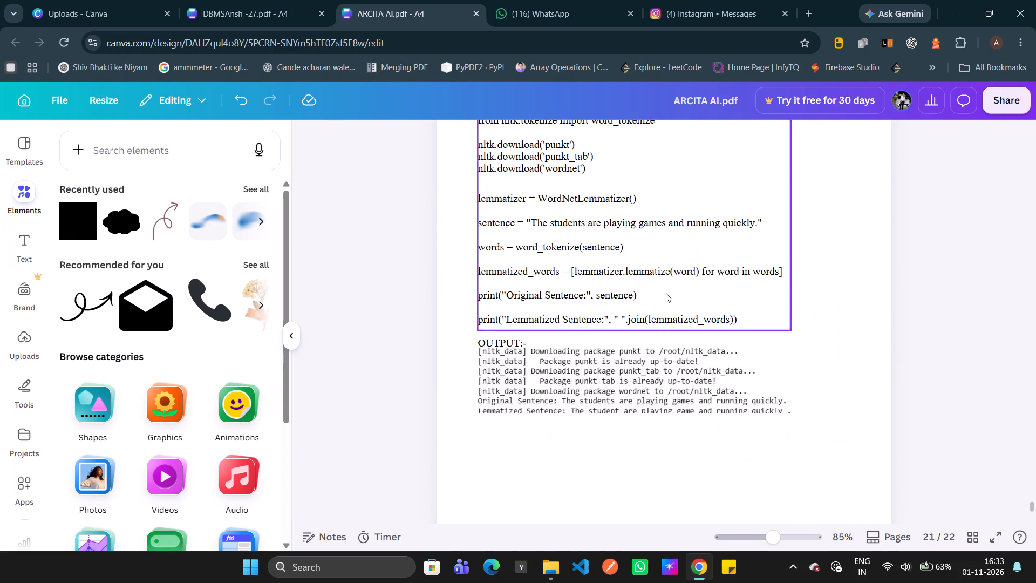
scroll(666, 293, down, 11)
scroll(670, 288, up, 5)
scroll(670, 288, down, 3)
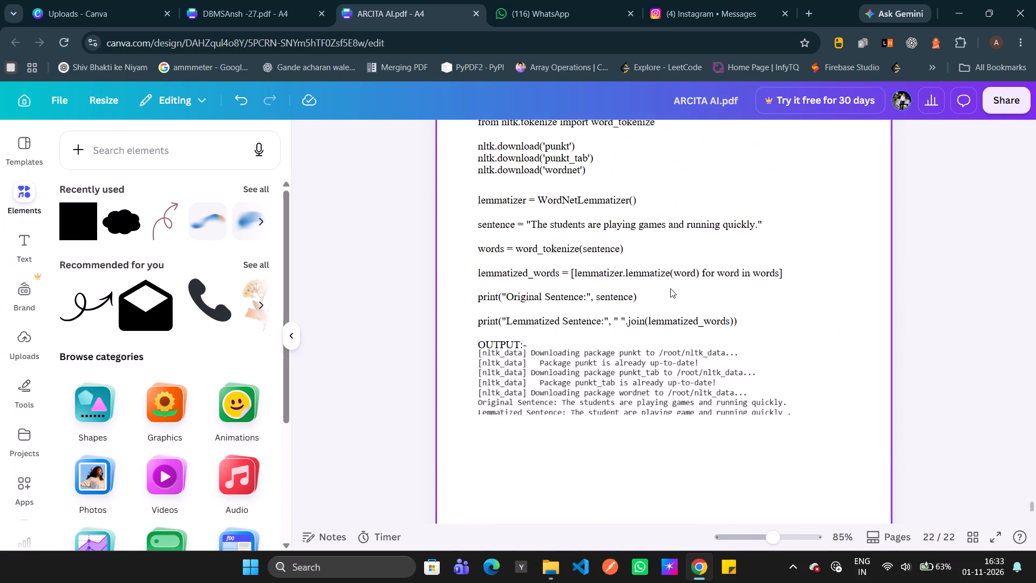
scroll(670, 288, up, 13)
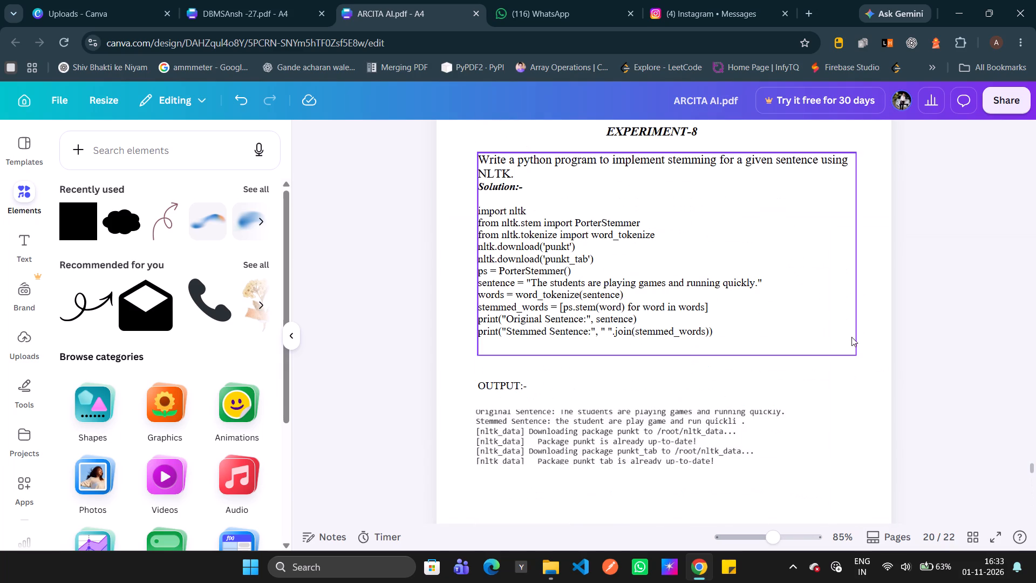
Examine the cover pages 1 to 3 and their submission details for the different students.
drag(1032, 471, 1028, 192)
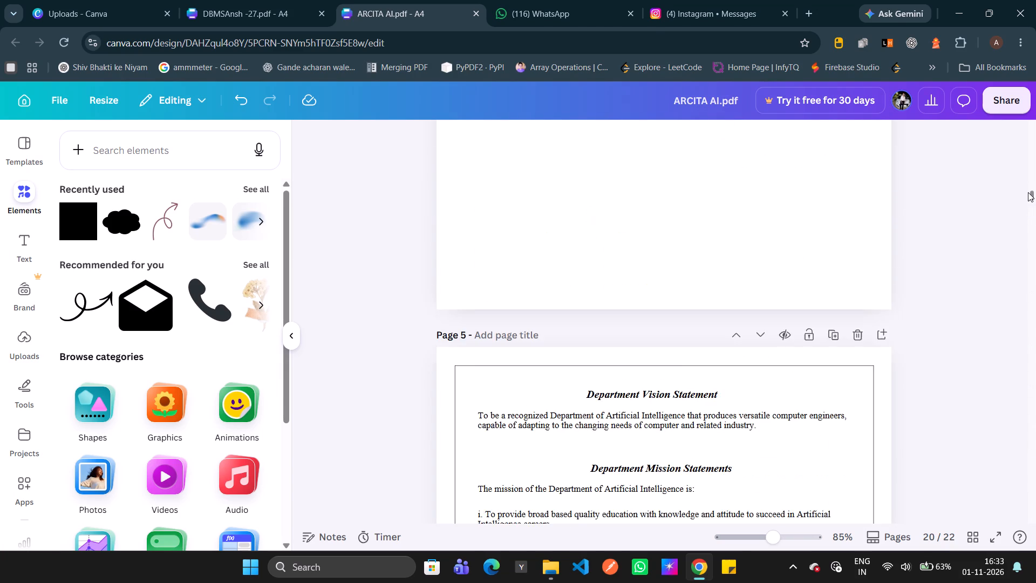
drag(1028, 192, 1019, 118)
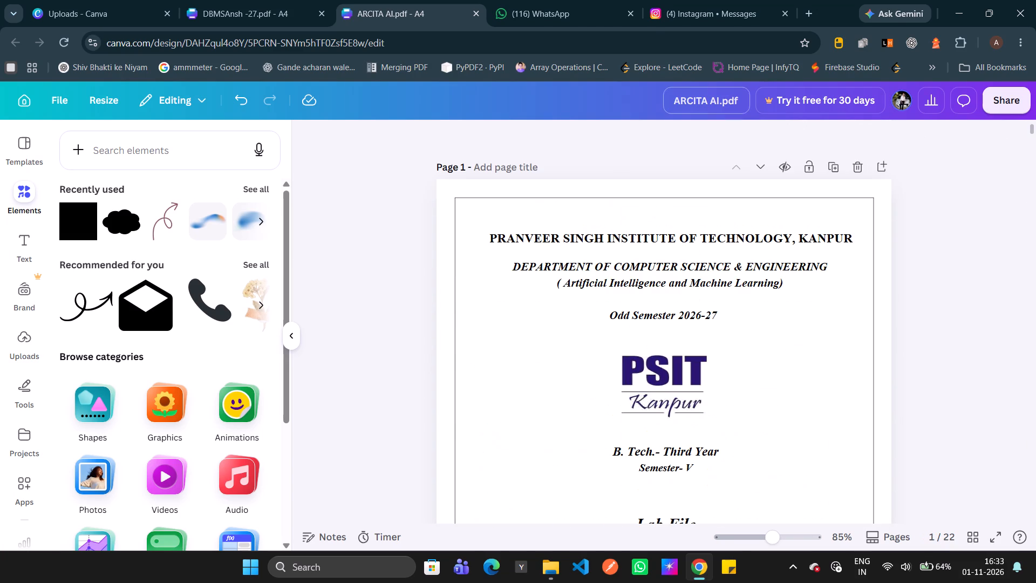
scroll(728, 272, down, 9)
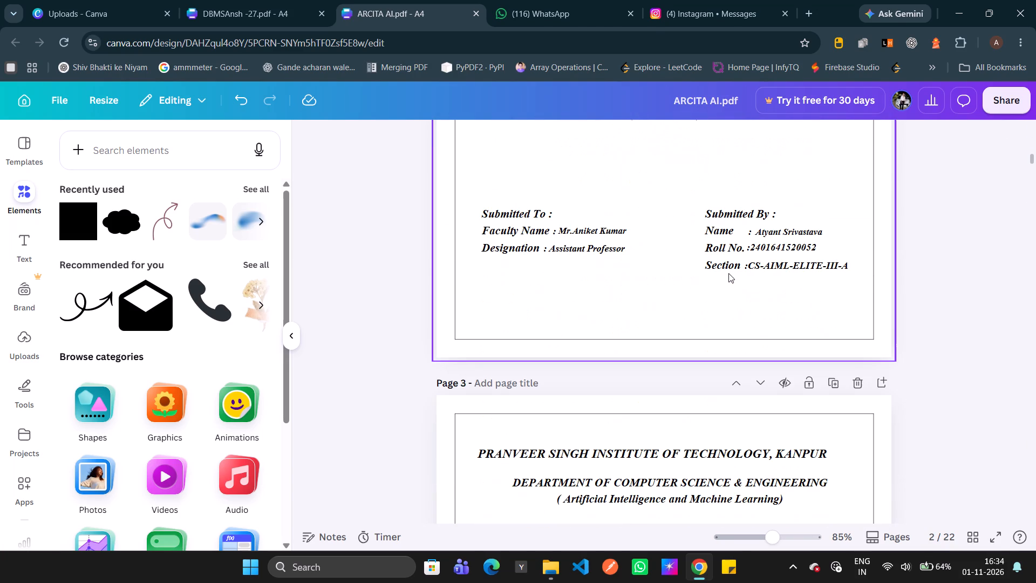
scroll(728, 273, down, 3)
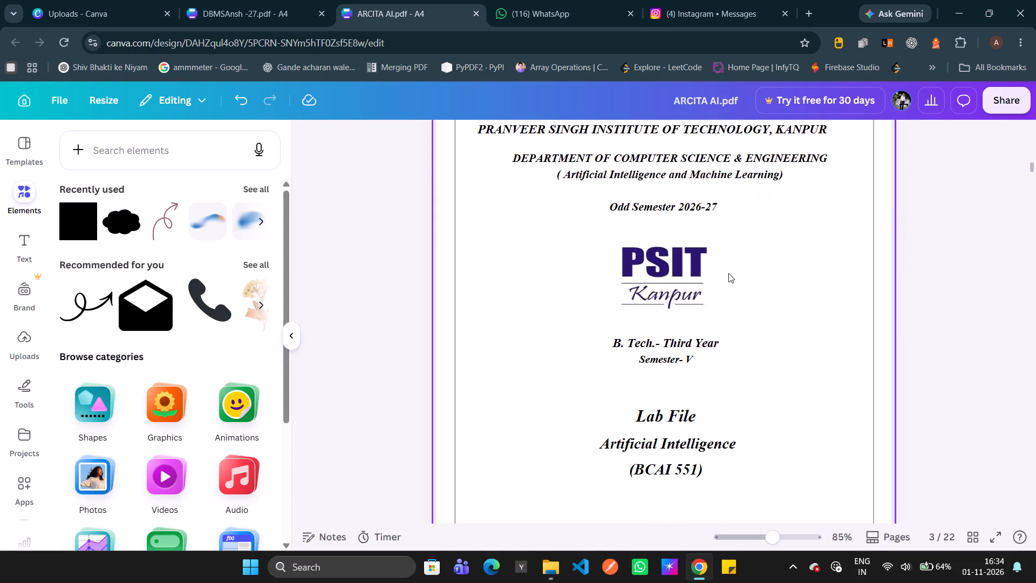
scroll(728, 273, down, 2)
scroll(728, 273, up, 18)
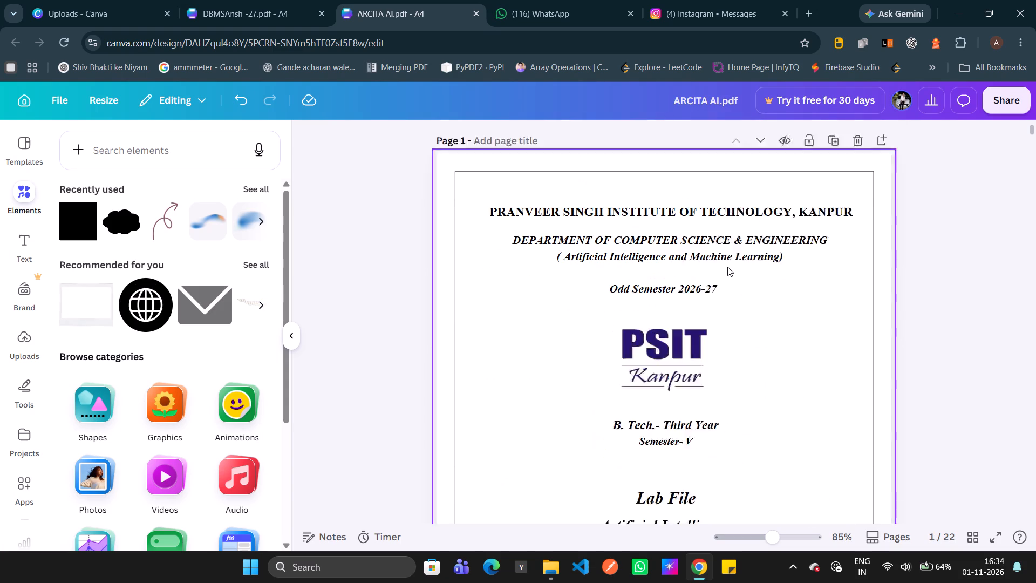
Rename the design to ArpitAI.pdf.
click(699, 106)
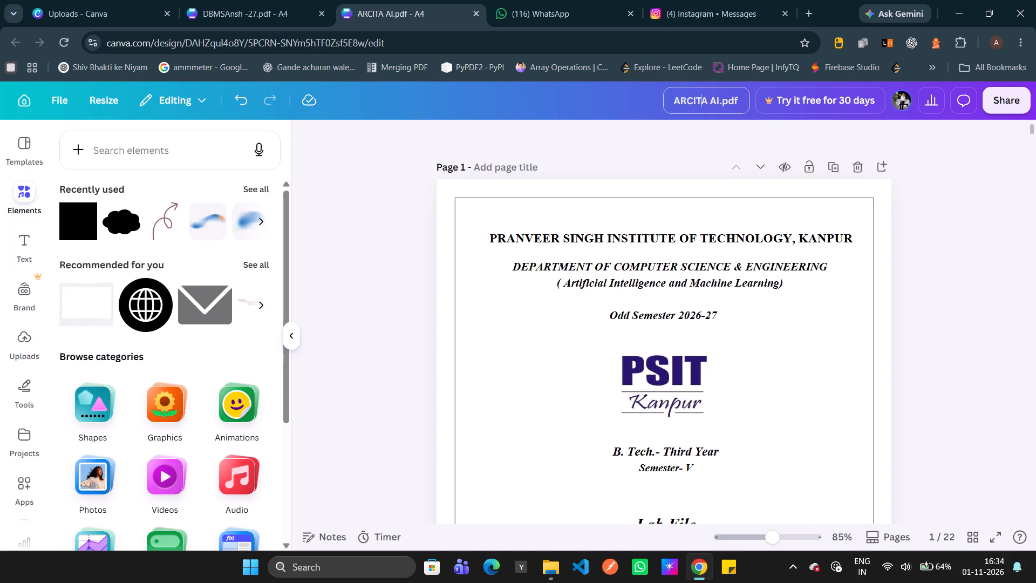
drag(708, 97, 690, 94)
text(oit)
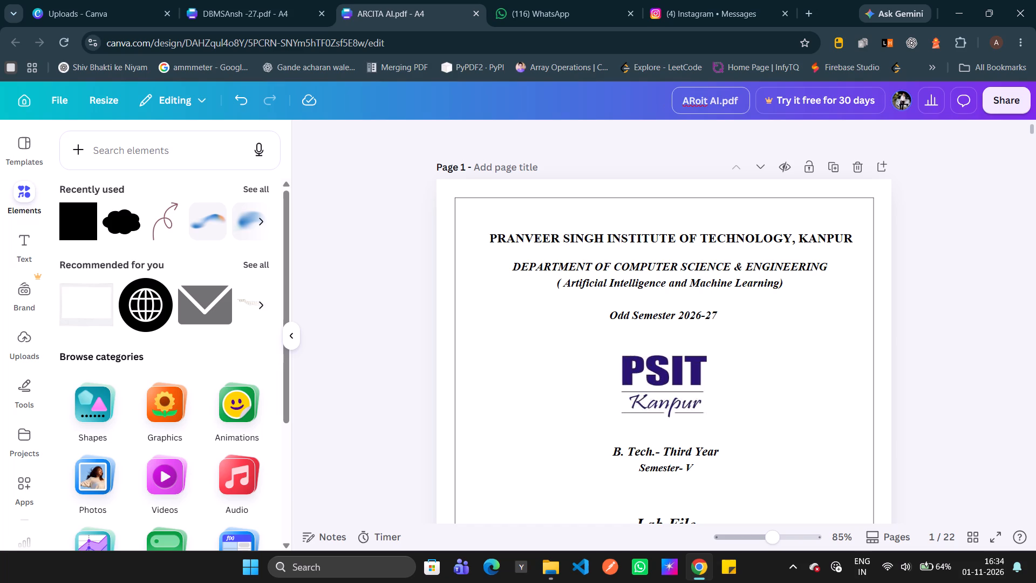
key(BackSpace)
key(BackSpace)
key(BackSpace)
key(BackSpace)
text(rpit)
click(710, 98)
key(BackSpace)
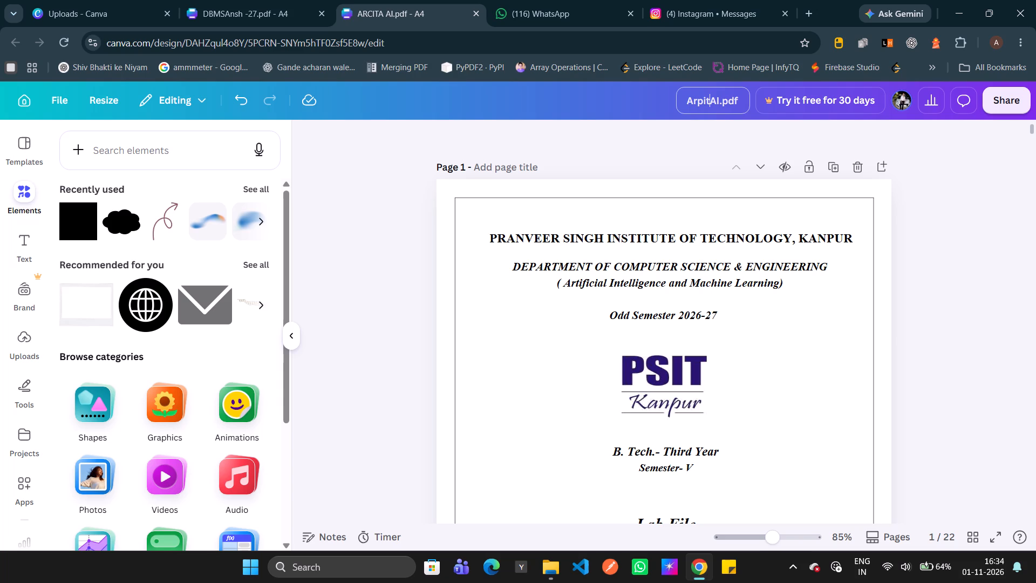
Download the design as a digital-preset PDF with only pages 1 and 4–22, leaving out cover pages 2 and 3.
click(999, 104)
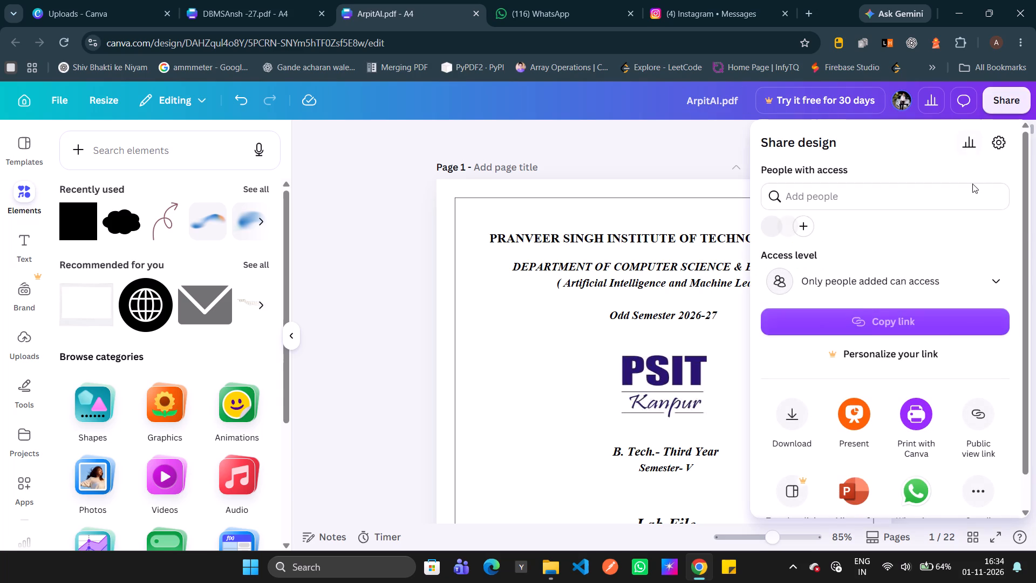
click(785, 410)
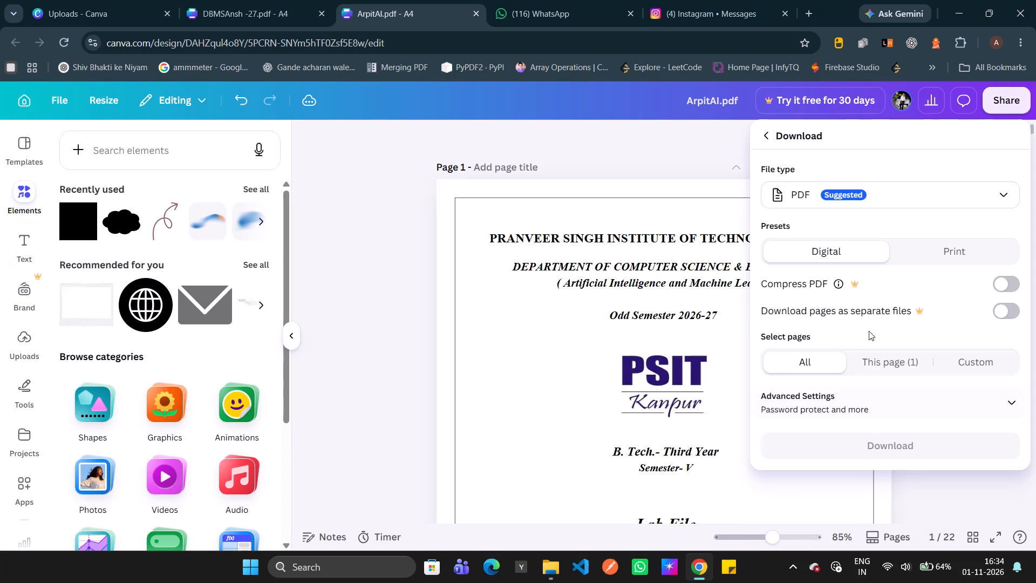
click(966, 369)
click(877, 430)
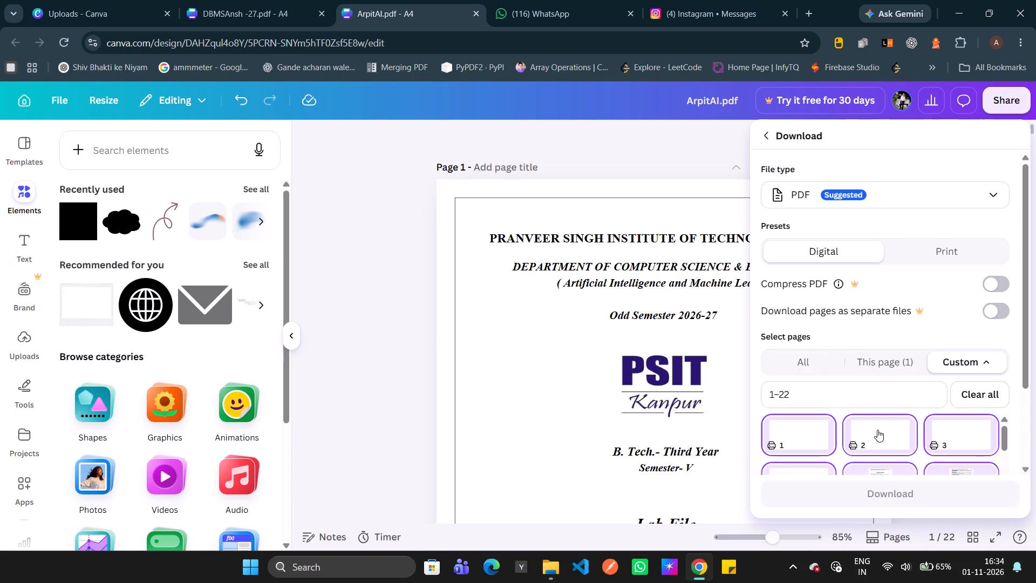
click(975, 443)
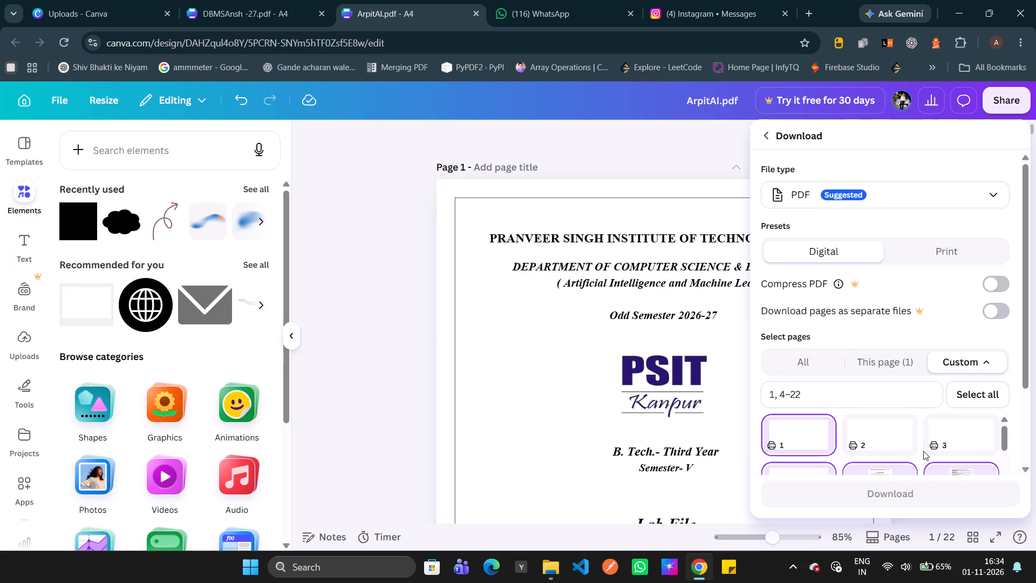
scroll(877, 404, down, 1)
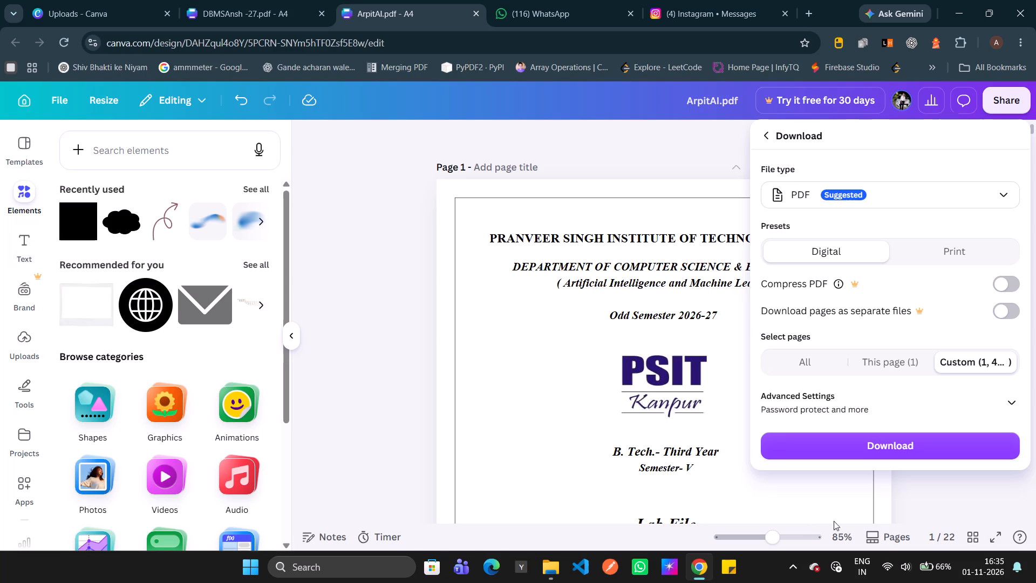
click(917, 450)
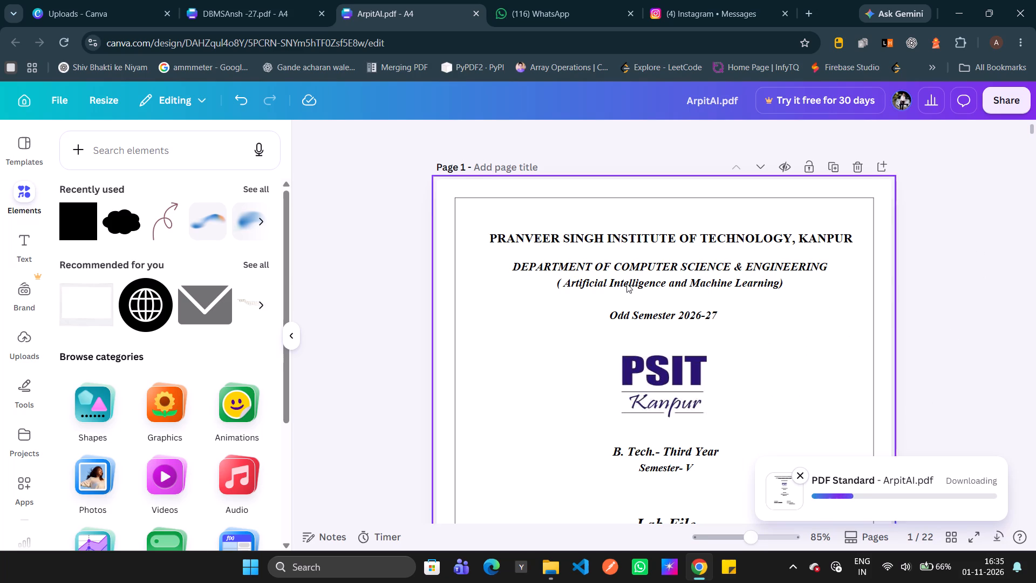
Look over the second student's cover page on page 2 and its submission details.
scroll(619, 279, down, 8)
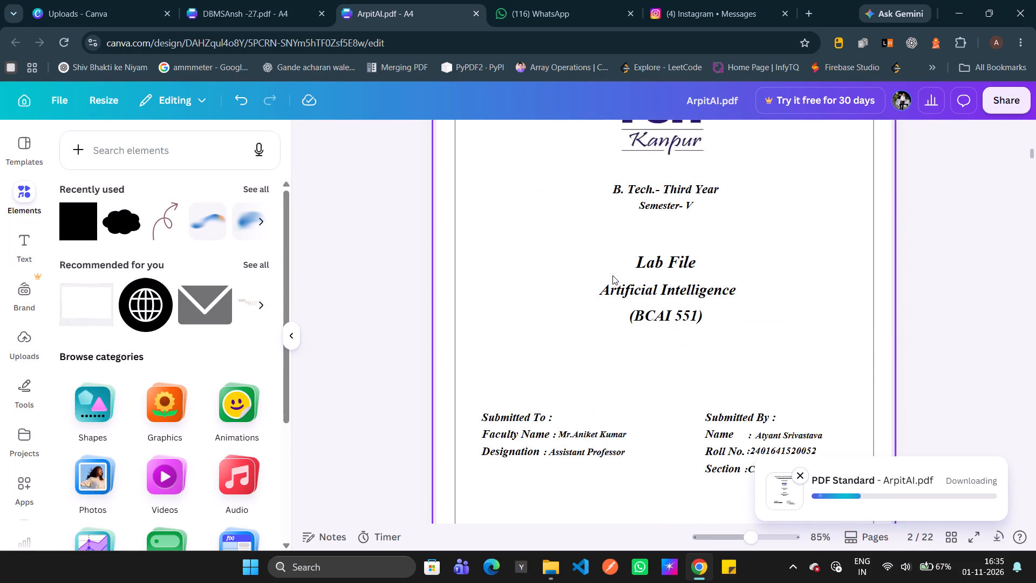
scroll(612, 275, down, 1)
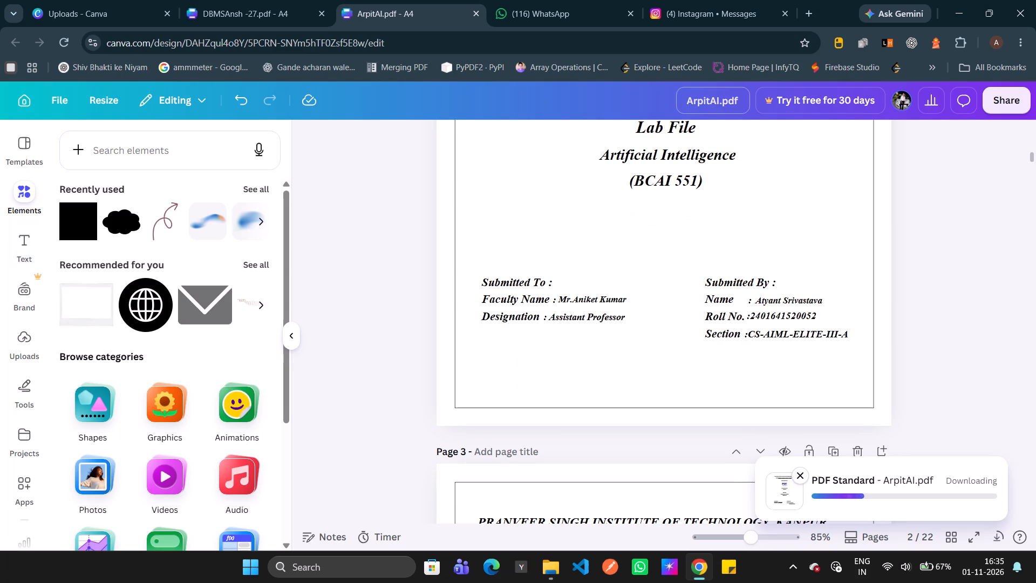